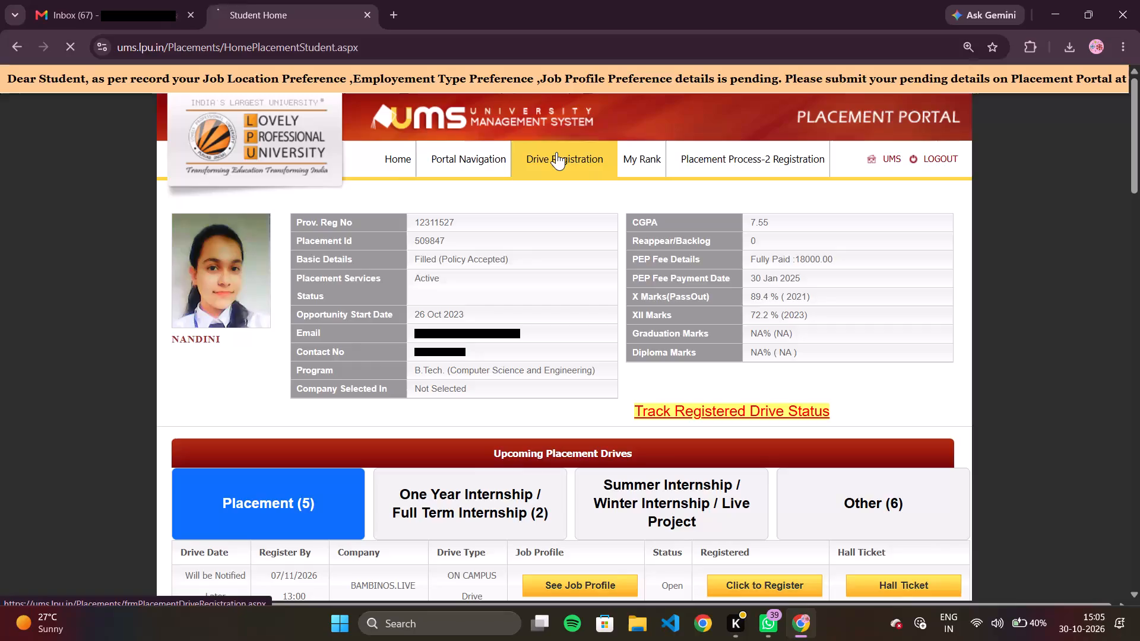
# Switch to File Explorer, open the AI-Driven Architectures for Career Guidance PDF from Downloads, and tile it beside the Downloads window.
pyautogui.click(637, 623)
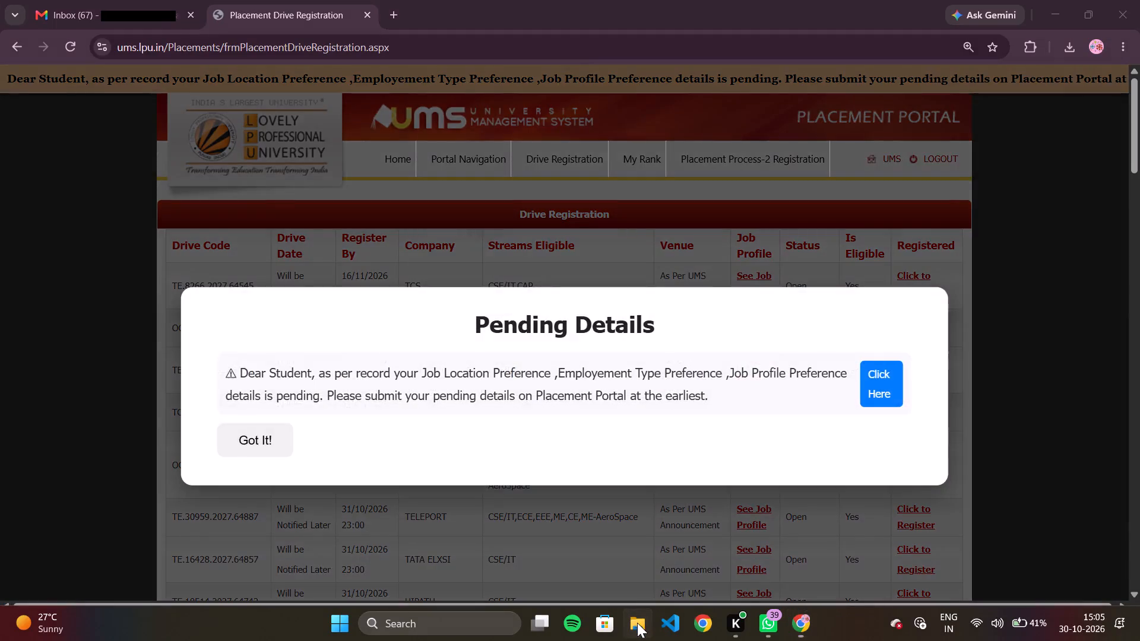
pyautogui.doubleClick(325, 160)
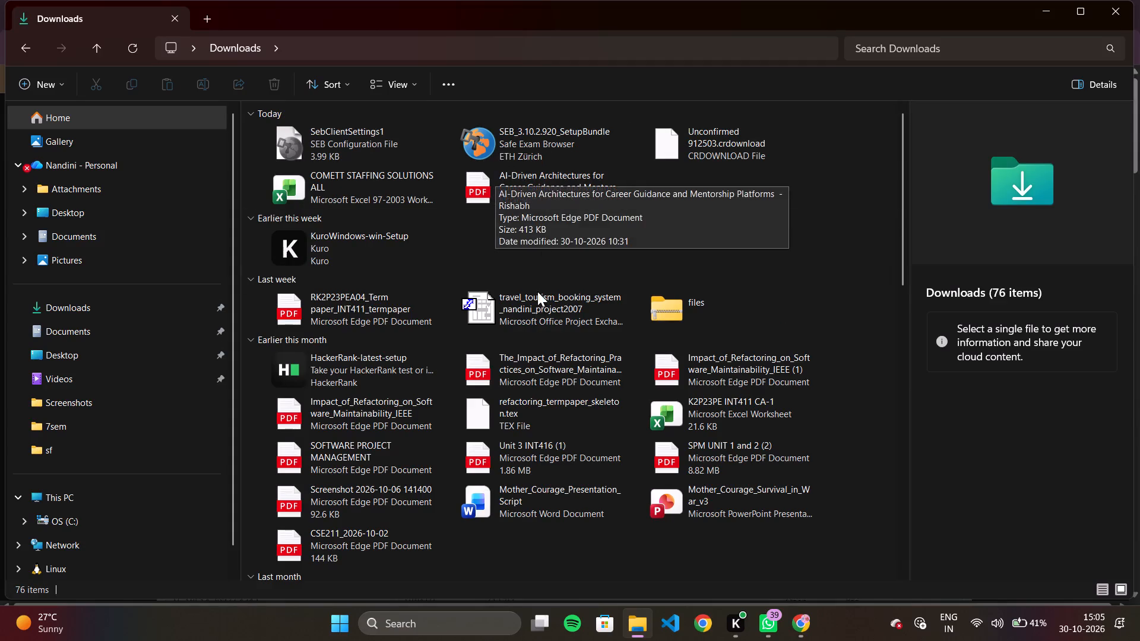
pyautogui.doubleClick(536, 205)
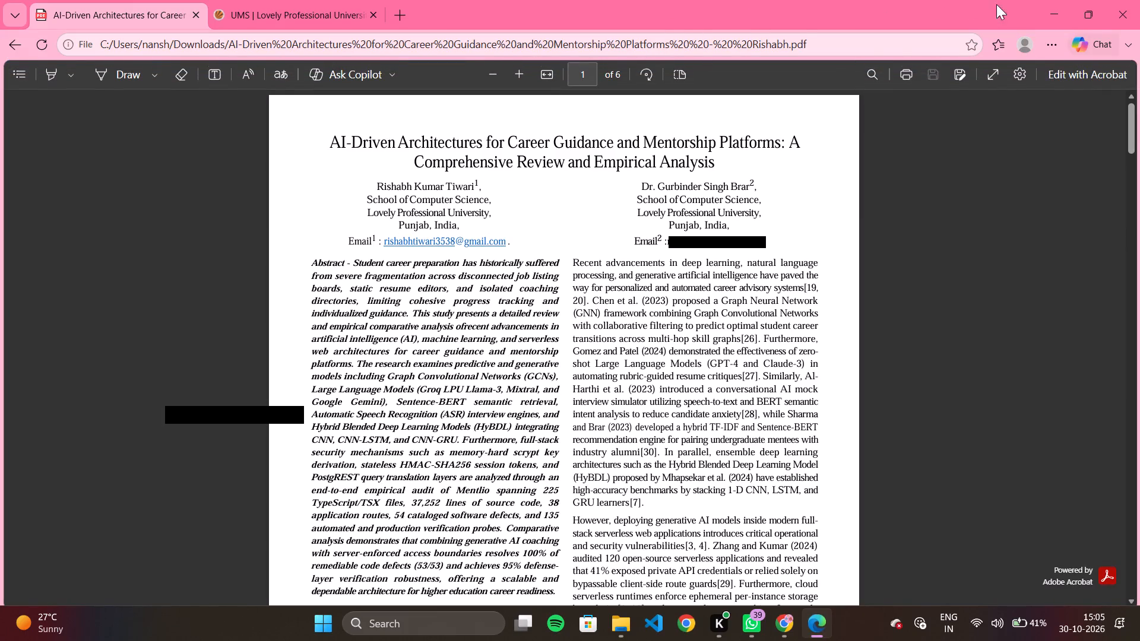
pyautogui.click(1042, 43)
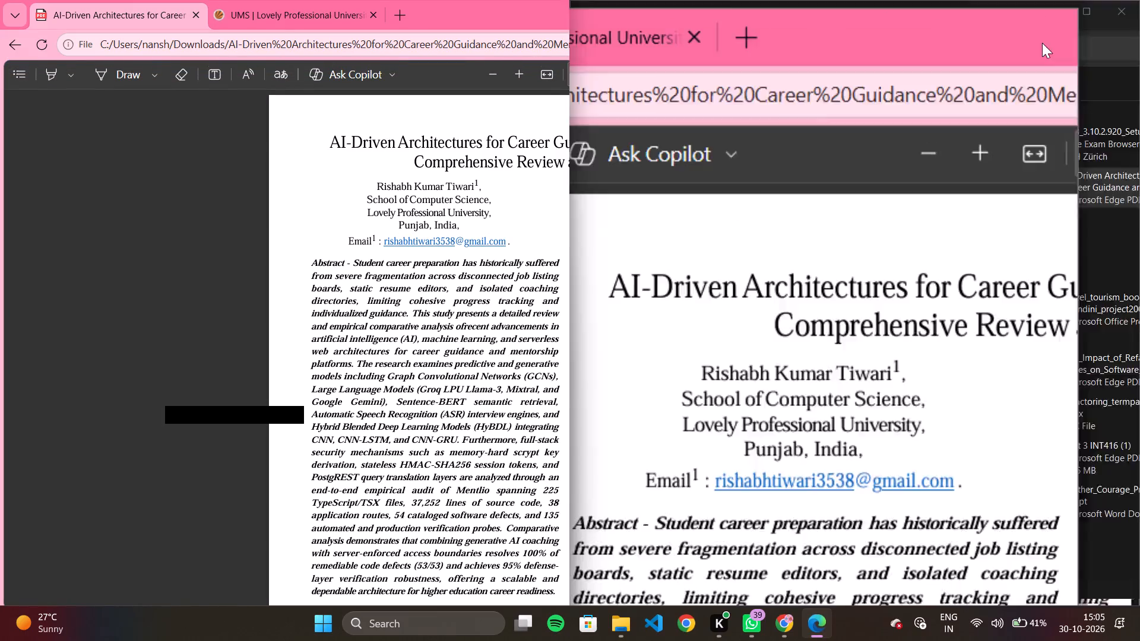
pyautogui.click(666, 303)
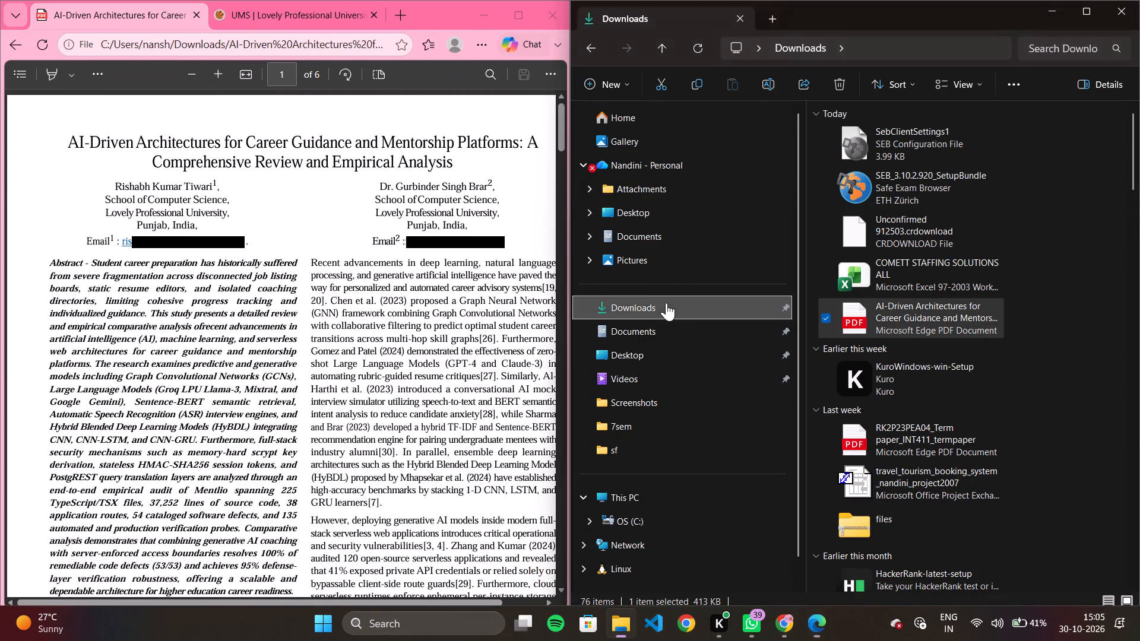
# Open the researchpaper PDF from the OneDrive Desktop folder and close the file browser window.
pyautogui.doubleClick(676, 218)
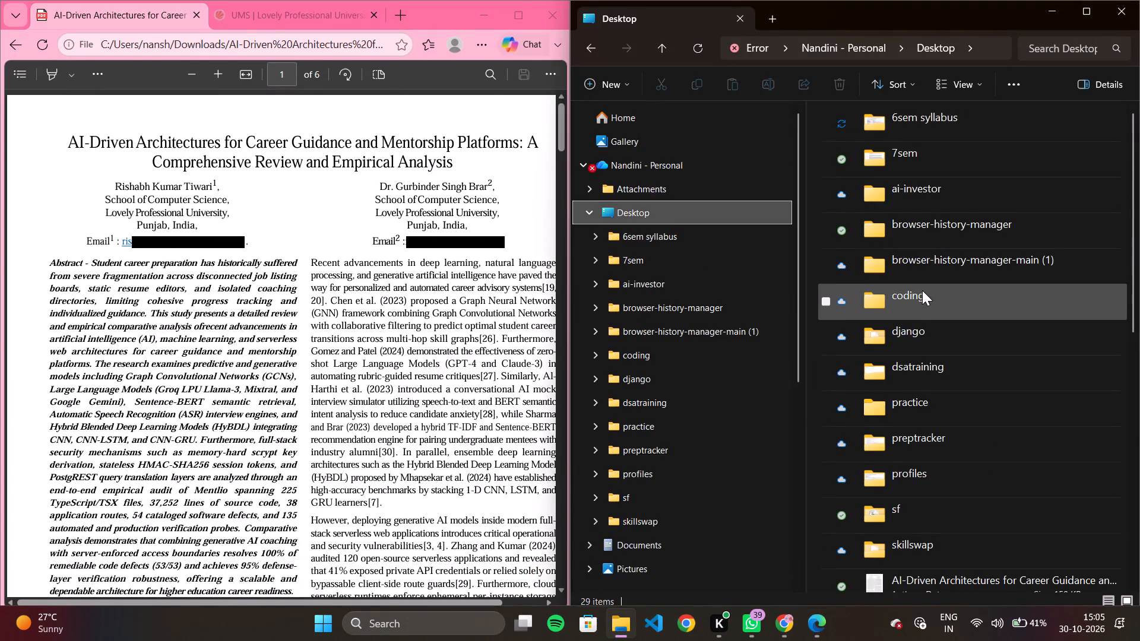
pyautogui.scroll(-9, 922, 290)
pyautogui.doubleClick(922, 464)
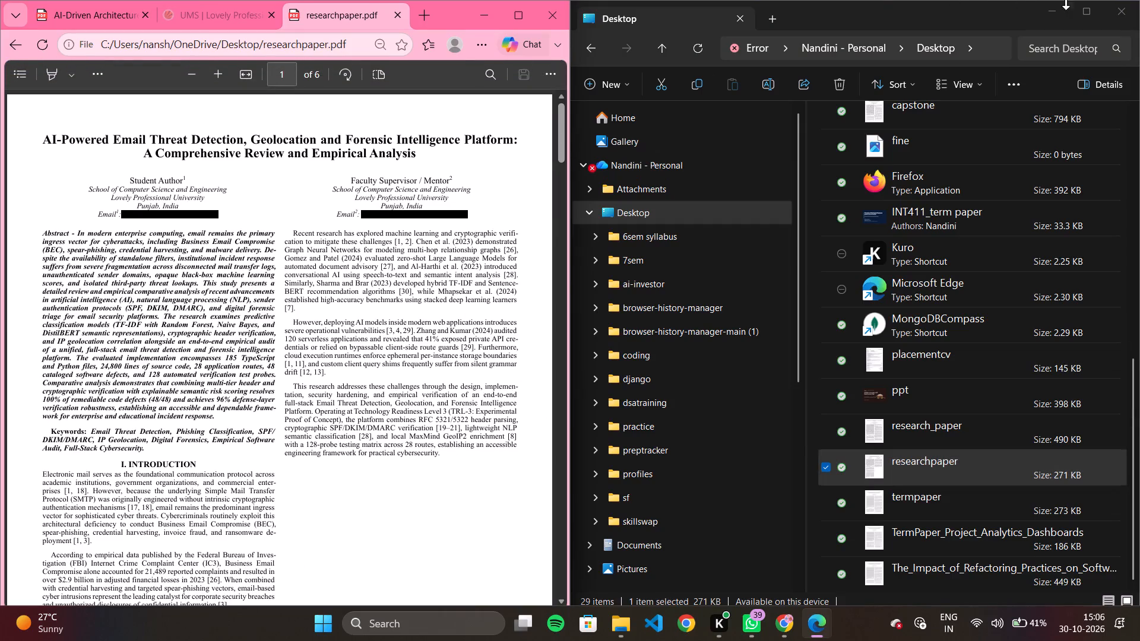
pyautogui.click(1119, 8)
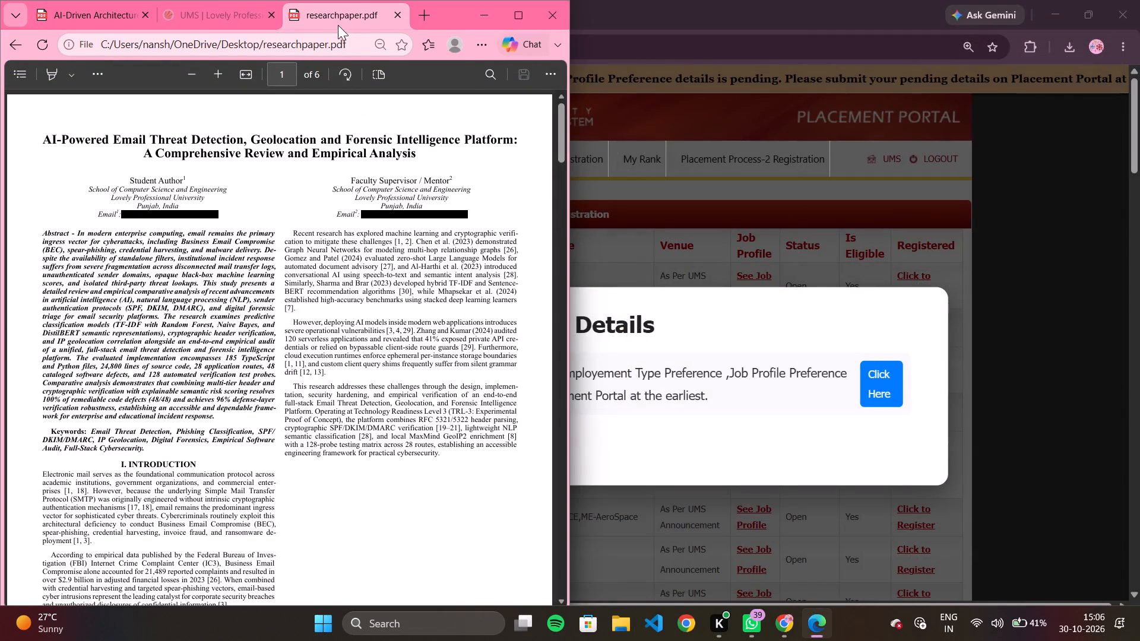
# Move researchpaper.pdf into its own window and tile it side by side with the AI-Driven Architectures paper.
pyautogui.moveTo(334, 15); pyautogui.dragTo(854, 20)
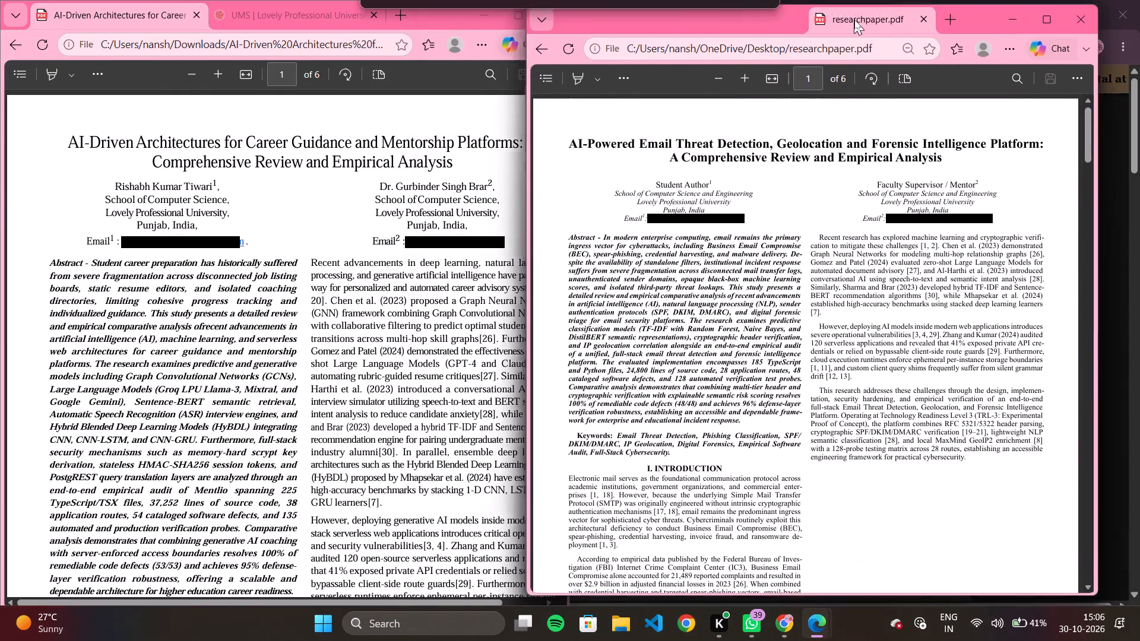
pyautogui.moveTo(854, 20); pyautogui.dragTo(855, 20)
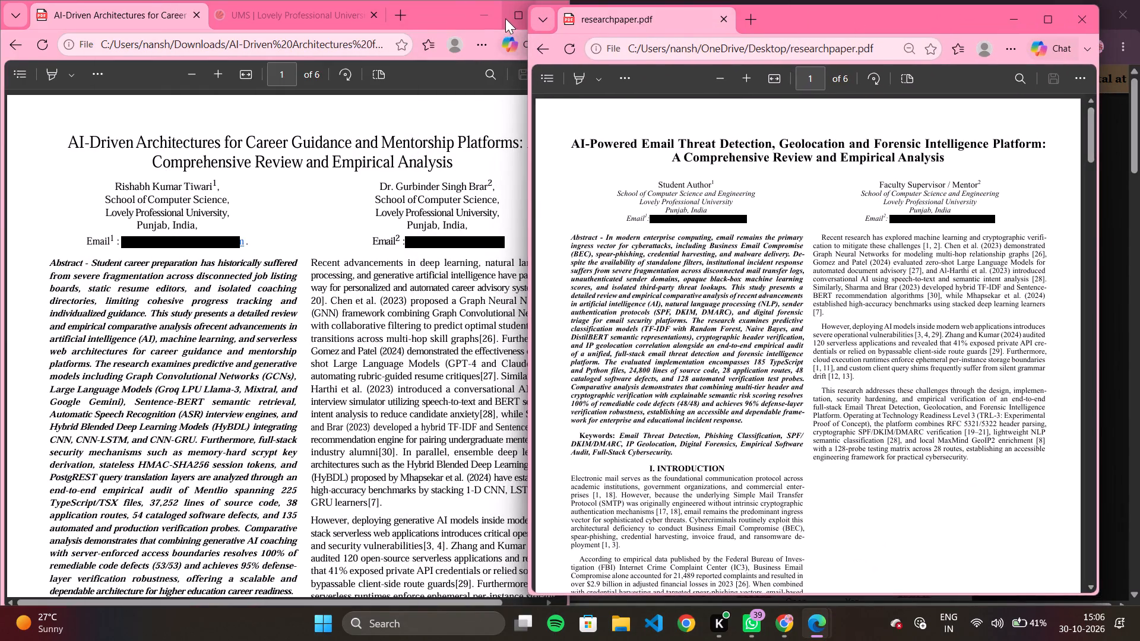
pyautogui.click(482, 56)
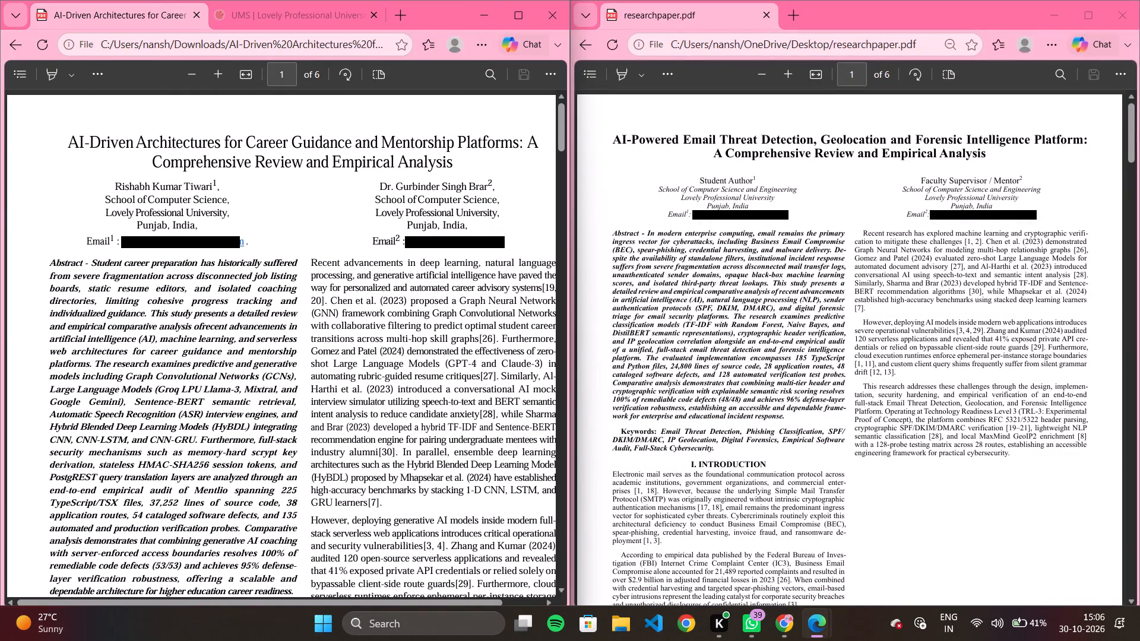
# Compare the abstract, introduction and literature review table layouts of the two papers.
pyautogui.scroll(-2, 393, 354)
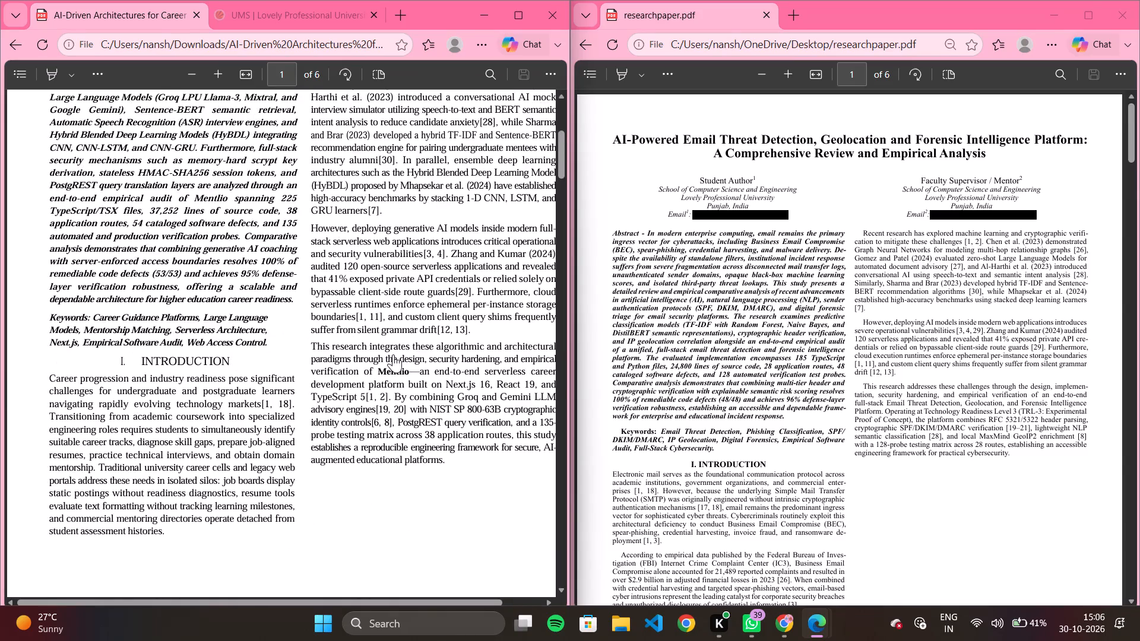
pyautogui.scroll(-1, 393, 354)
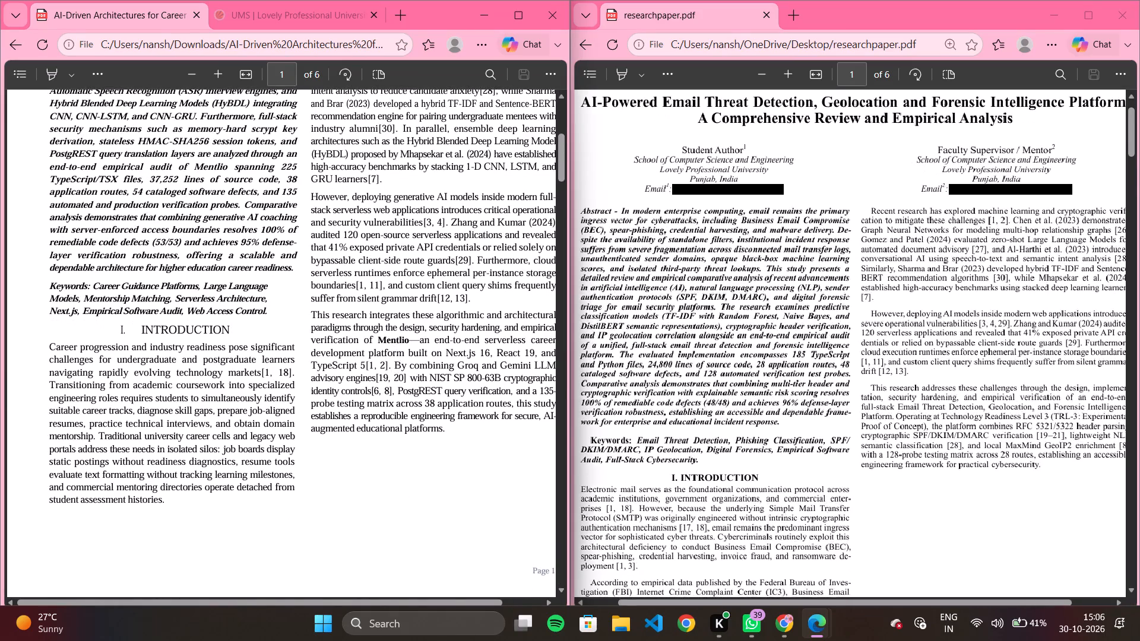
pyautogui.scroll(3, 445, 306)
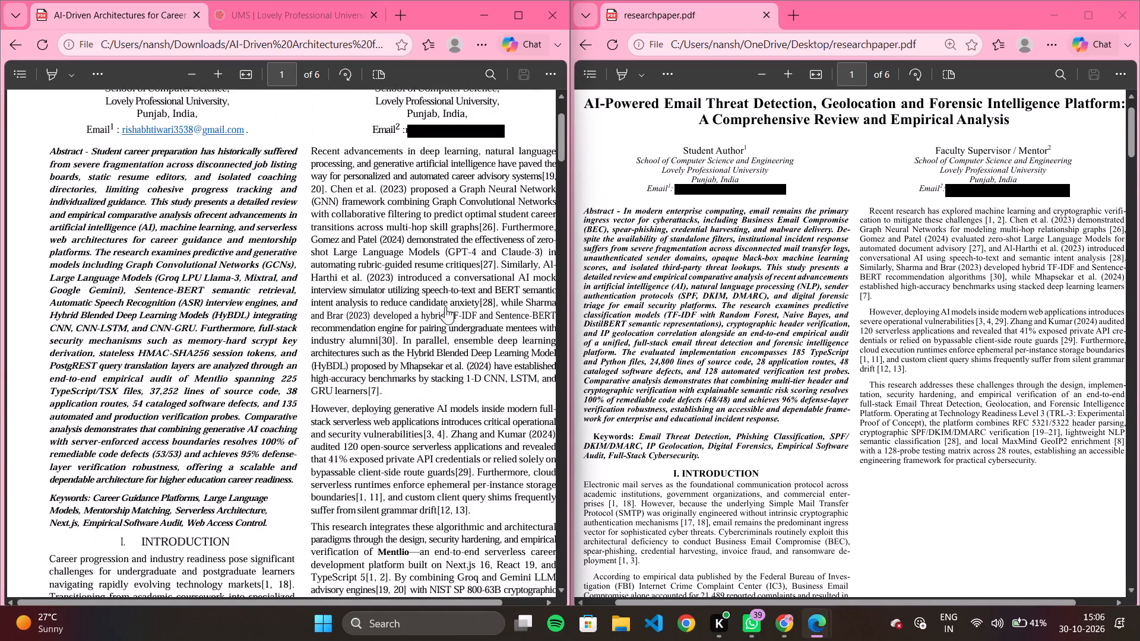
pyautogui.scroll(-3, 445, 306)
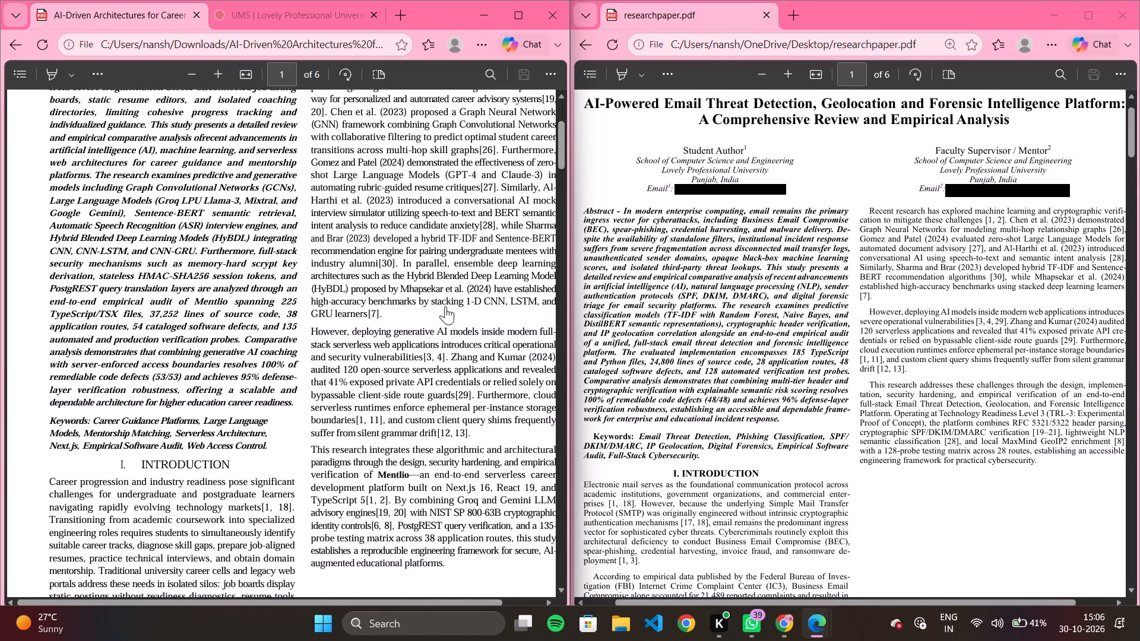
pyautogui.scroll(-5, 445, 306)
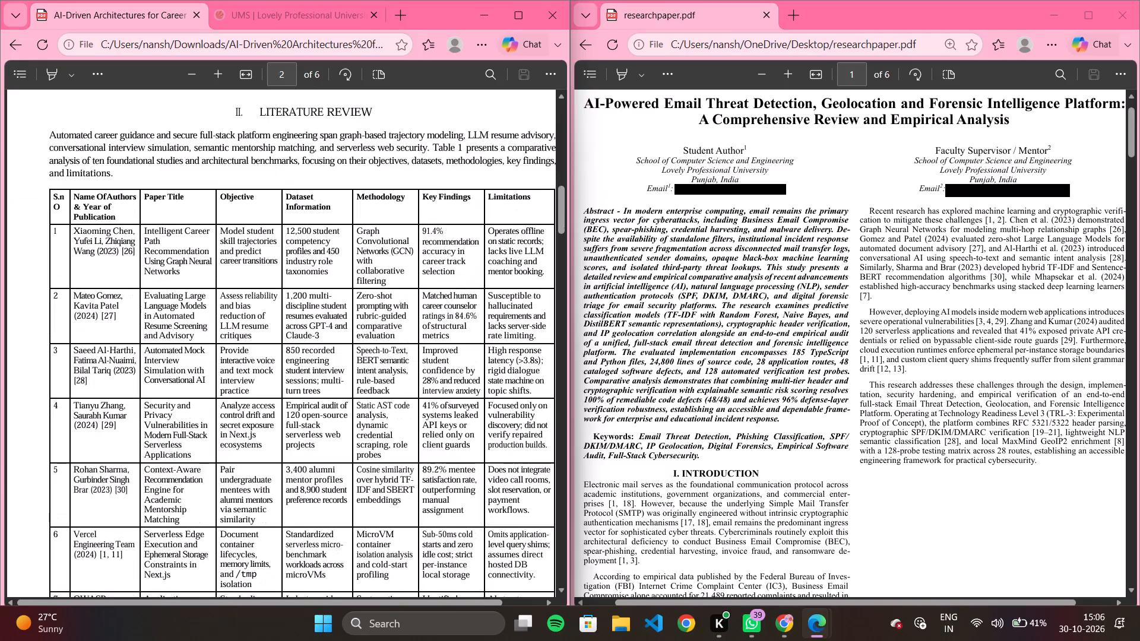
pyautogui.scroll(-7, 817, 410)
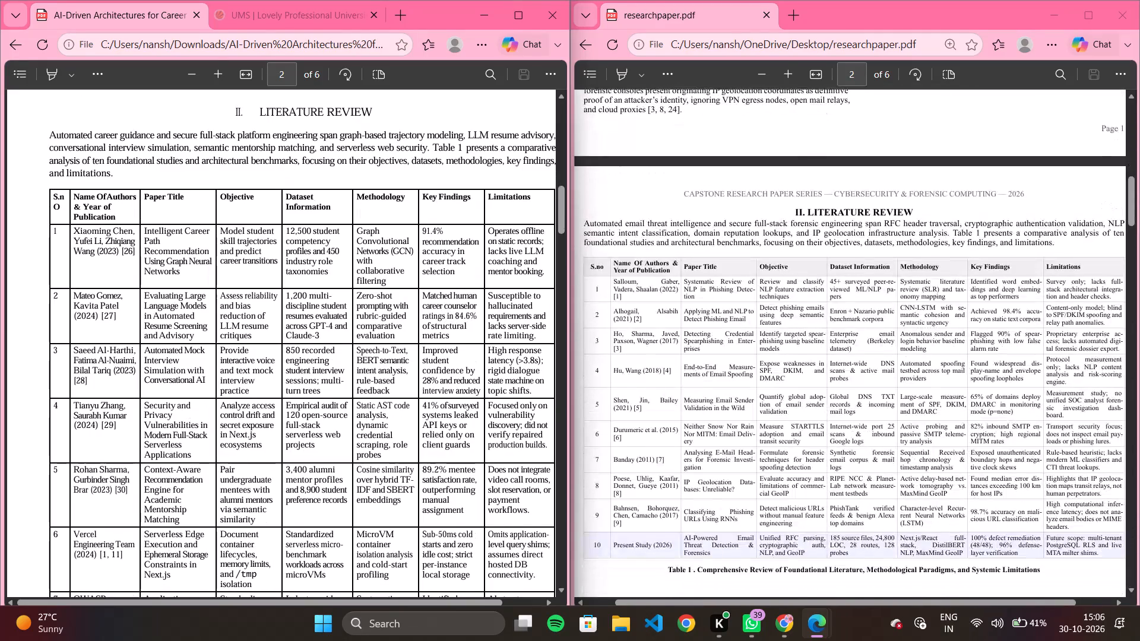
pyautogui.scroll(-2, 817, 410)
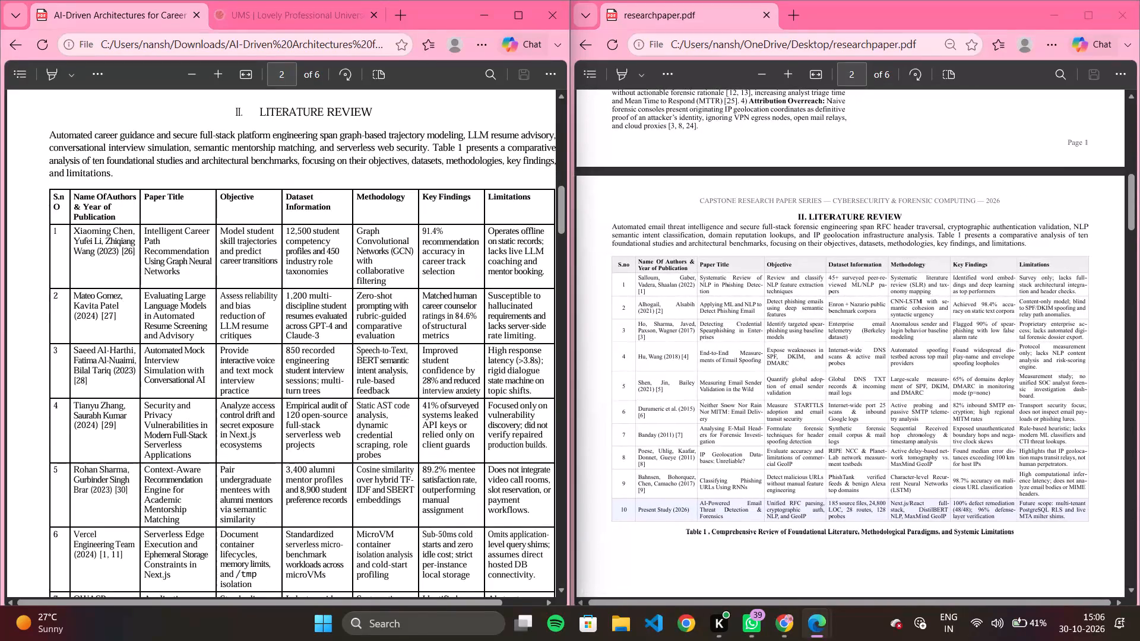
pyautogui.scroll(-1, 517, 361)
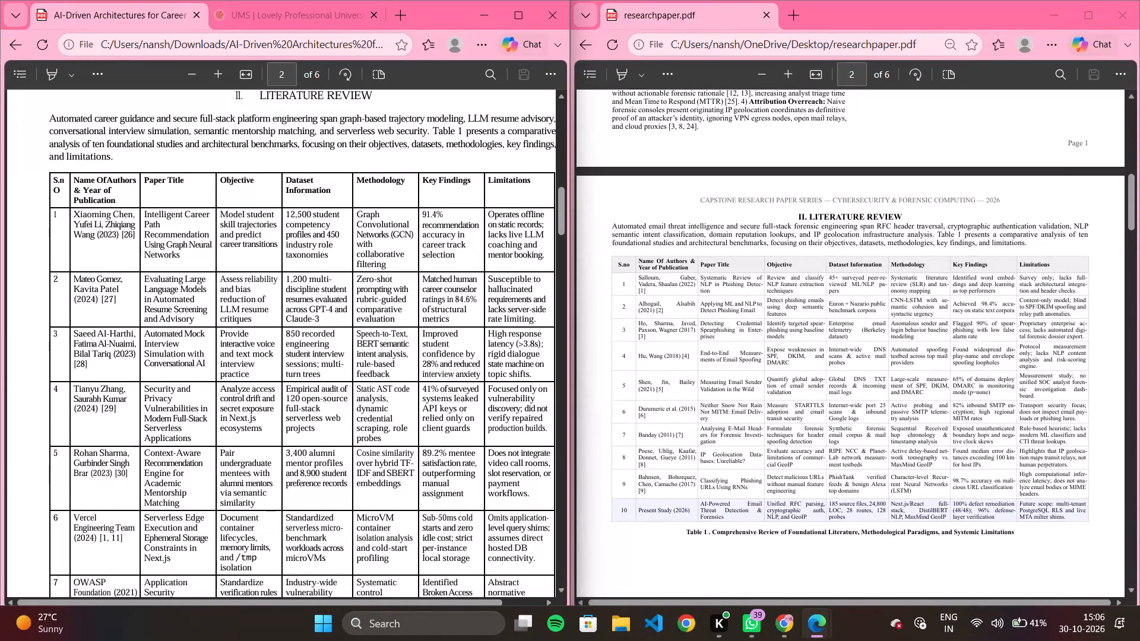
# Compare the Comparative Writing graphs and text and the System Architecture sections of the two papers.
pyautogui.scroll(-4, 517, 361)
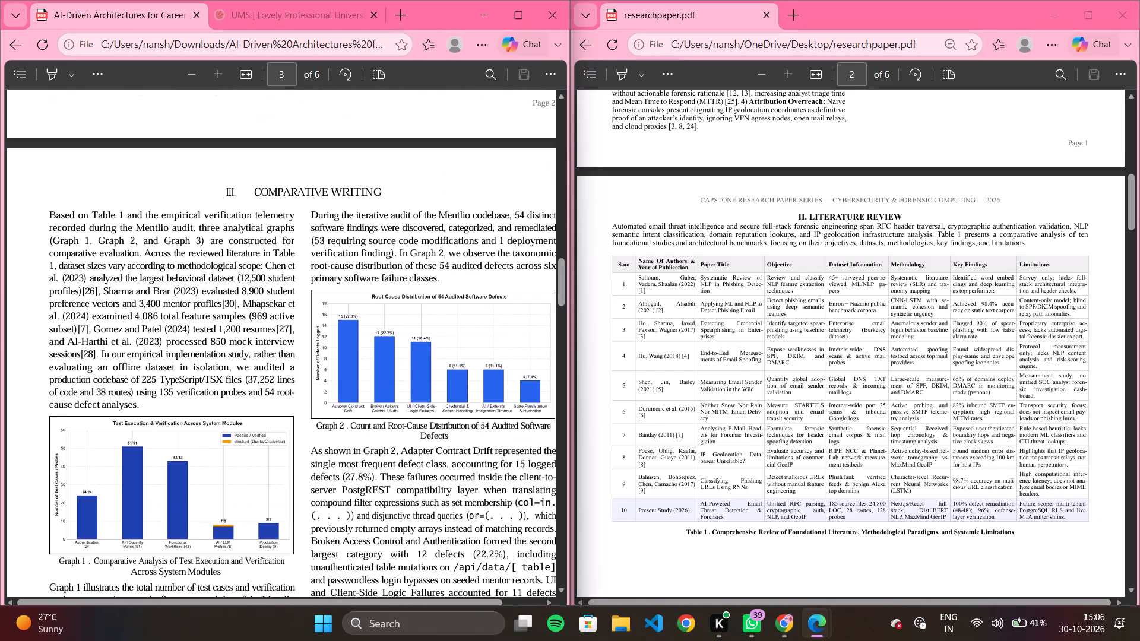
pyautogui.scroll(-5, 777, 410)
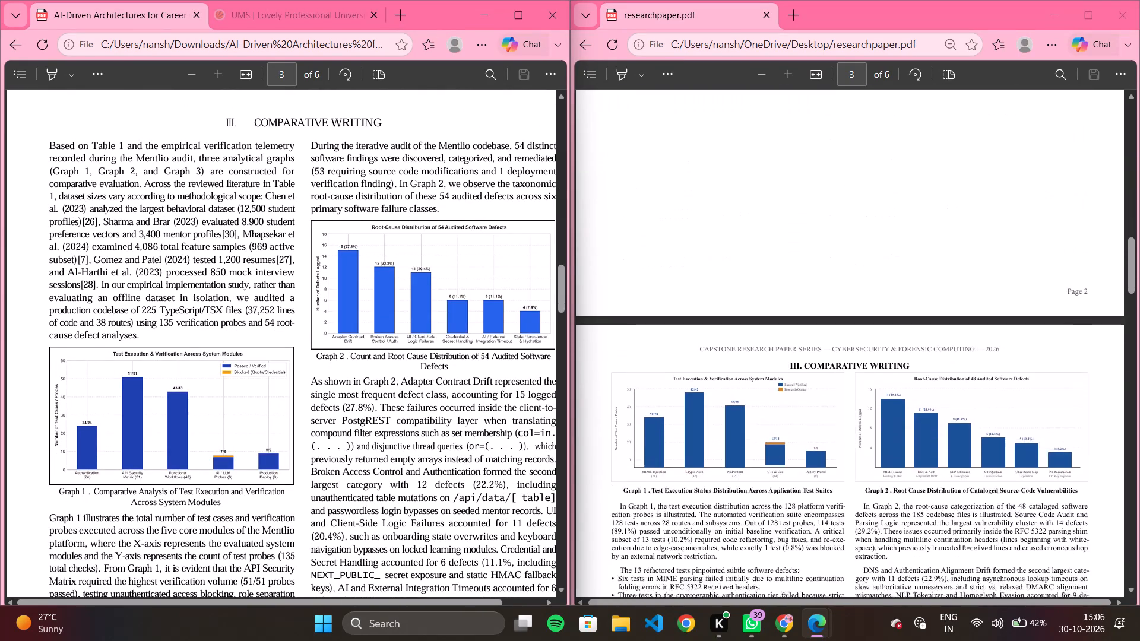
pyautogui.scroll(-2, 777, 410)
pyautogui.scroll(-1, 505, 442)
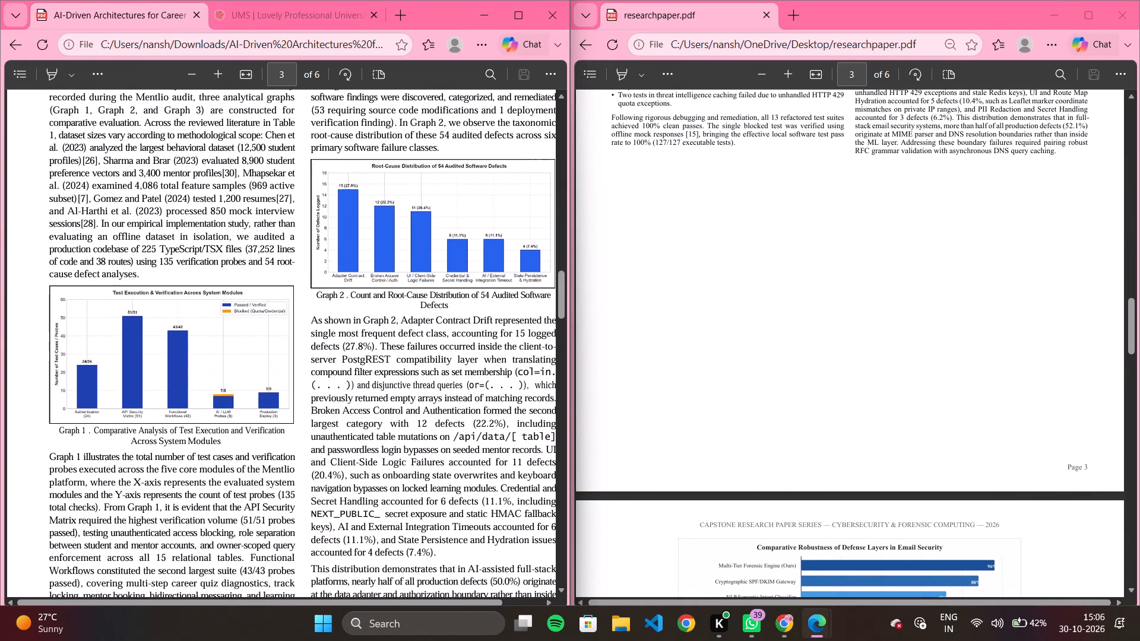
pyautogui.scroll(-5, 505, 442)
pyautogui.scroll(-5, 723, 430)
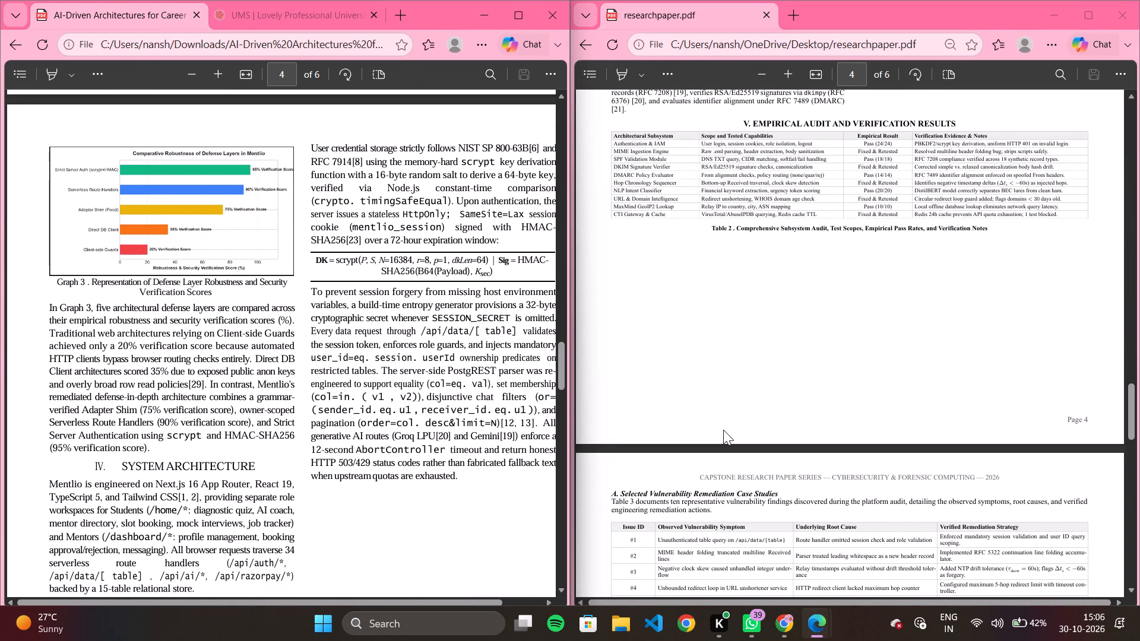
# Compare the empirical audit results, vulnerability remediation tables and Architectural Discussion sections of the two papers.
pyautogui.scroll(-4, 393, 497)
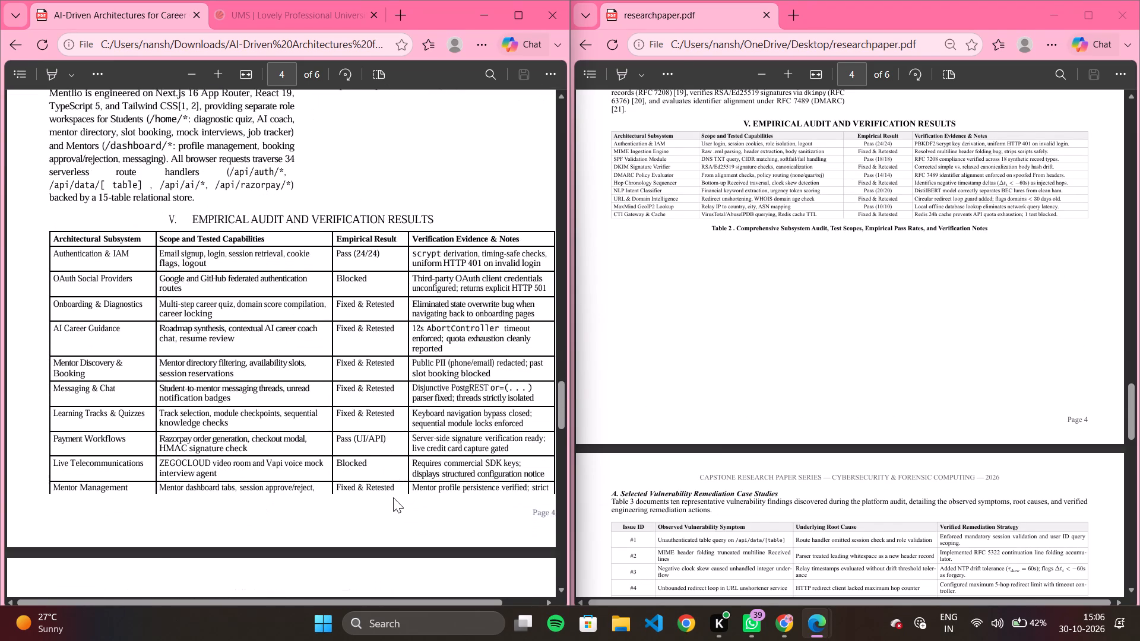
pyautogui.scroll(-2, 664, 484)
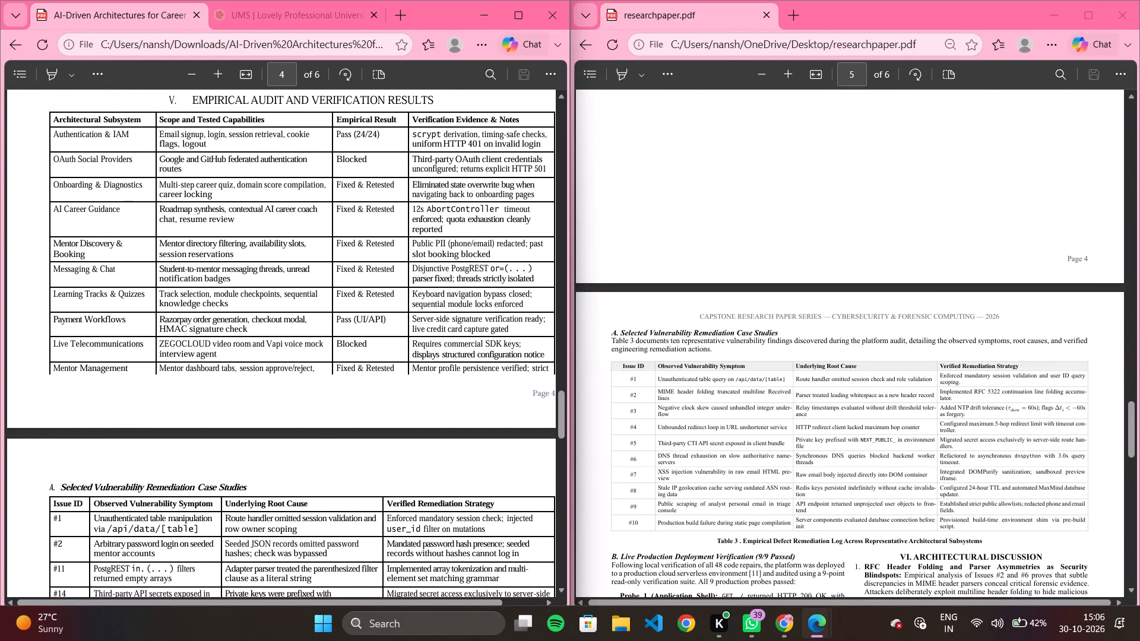
pyautogui.scroll(-4, 664, 484)
pyautogui.scroll(-2, 276, 553)
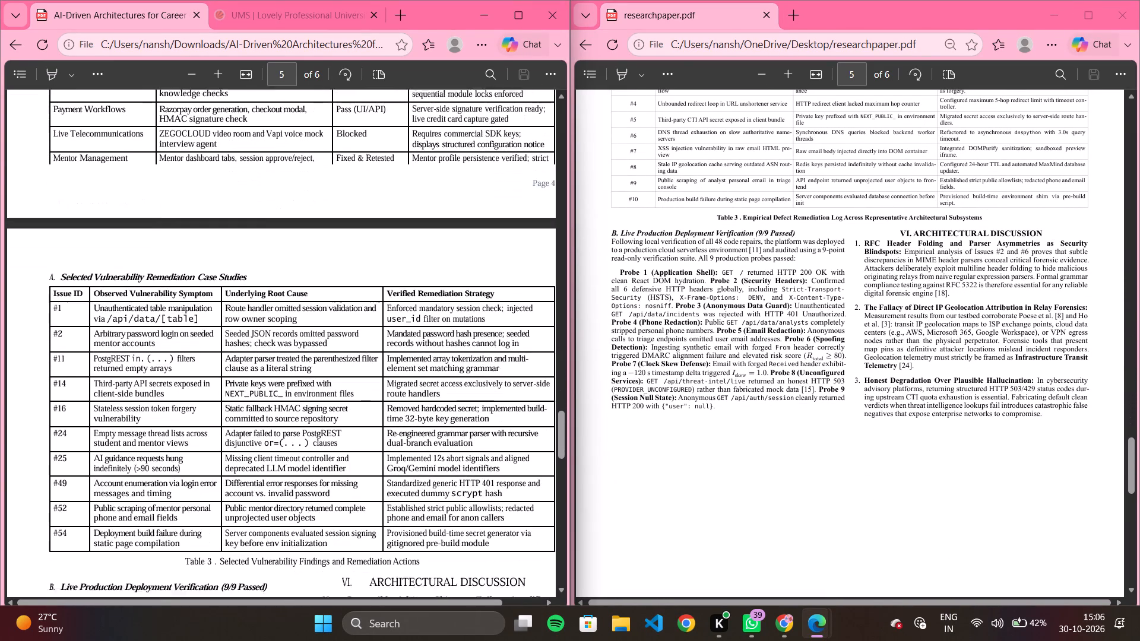
pyautogui.scroll(-1, 276, 553)
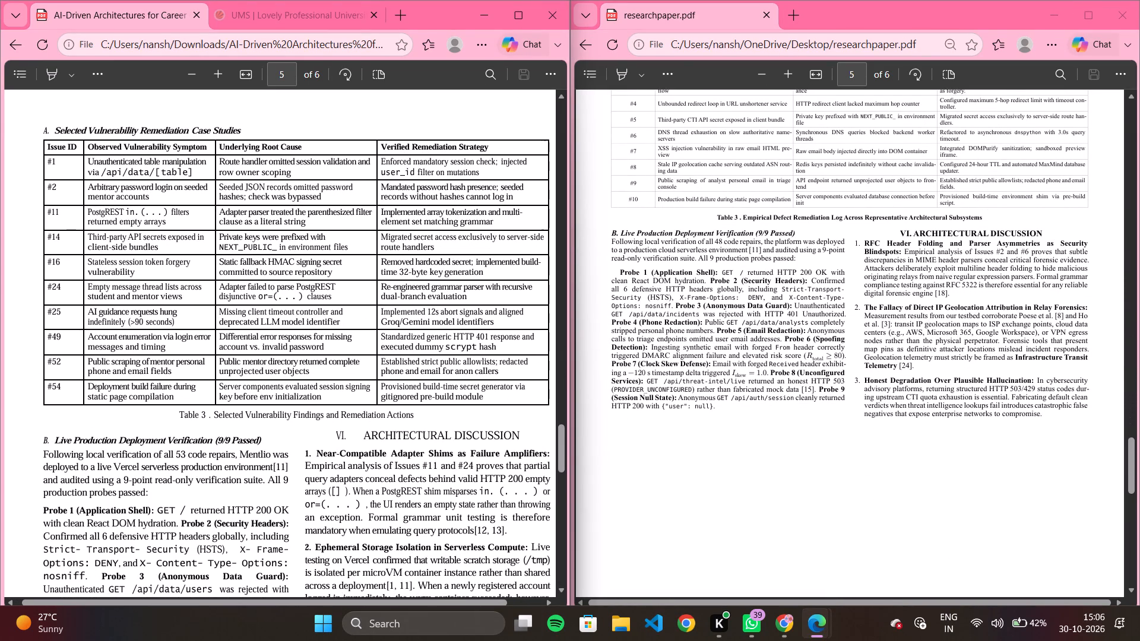
pyautogui.scroll(-1, 886, 300)
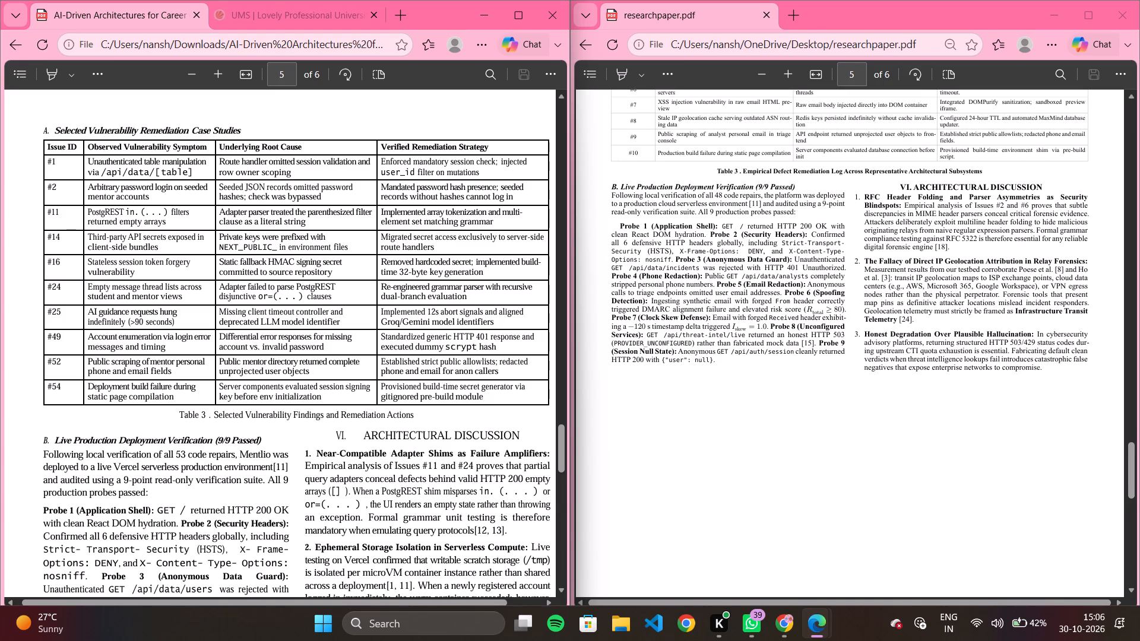
# Compare the final pages of the two papers, covering Limitations and Future Scope, Conclusion and References.
pyautogui.scroll(-1, 886, 300)
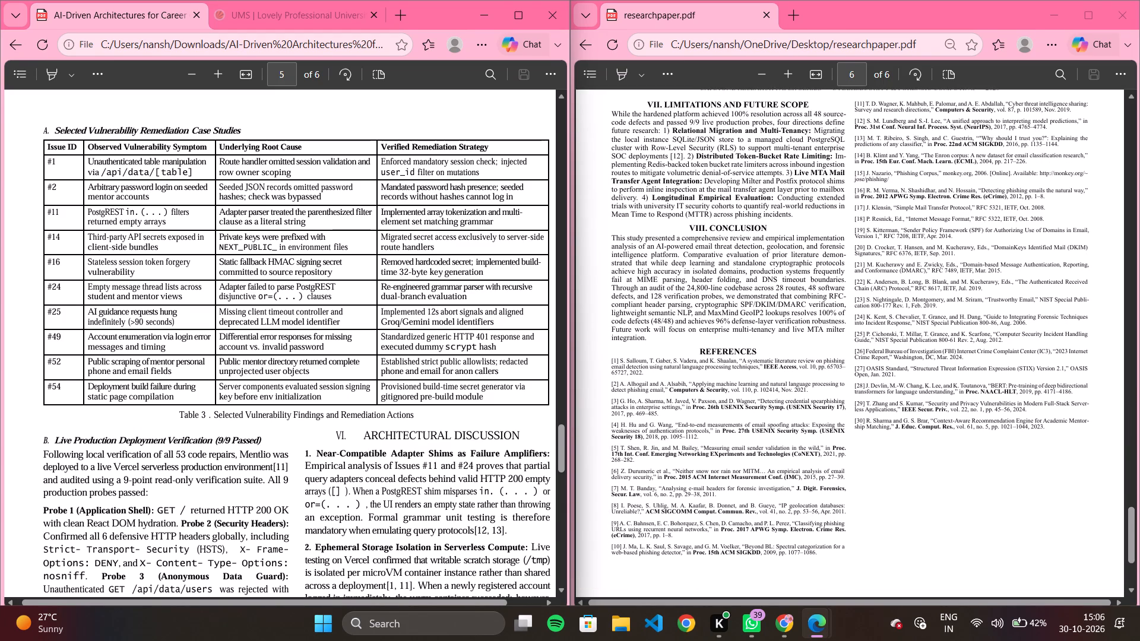
pyautogui.scroll(-3, 334, 420)
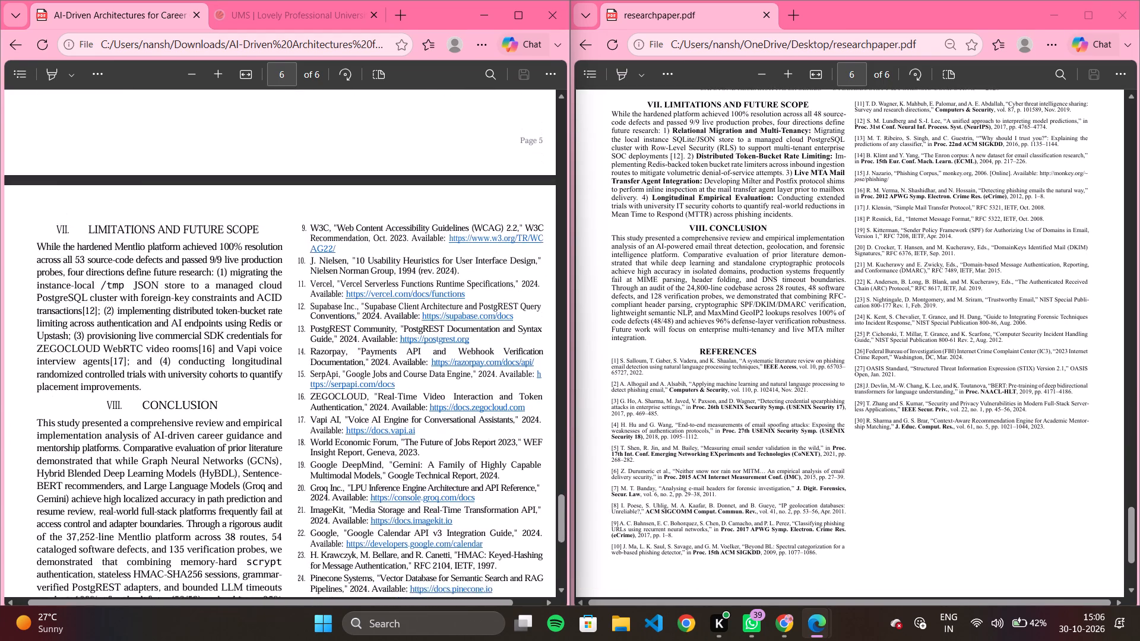
pyautogui.scroll(-3, 334, 420)
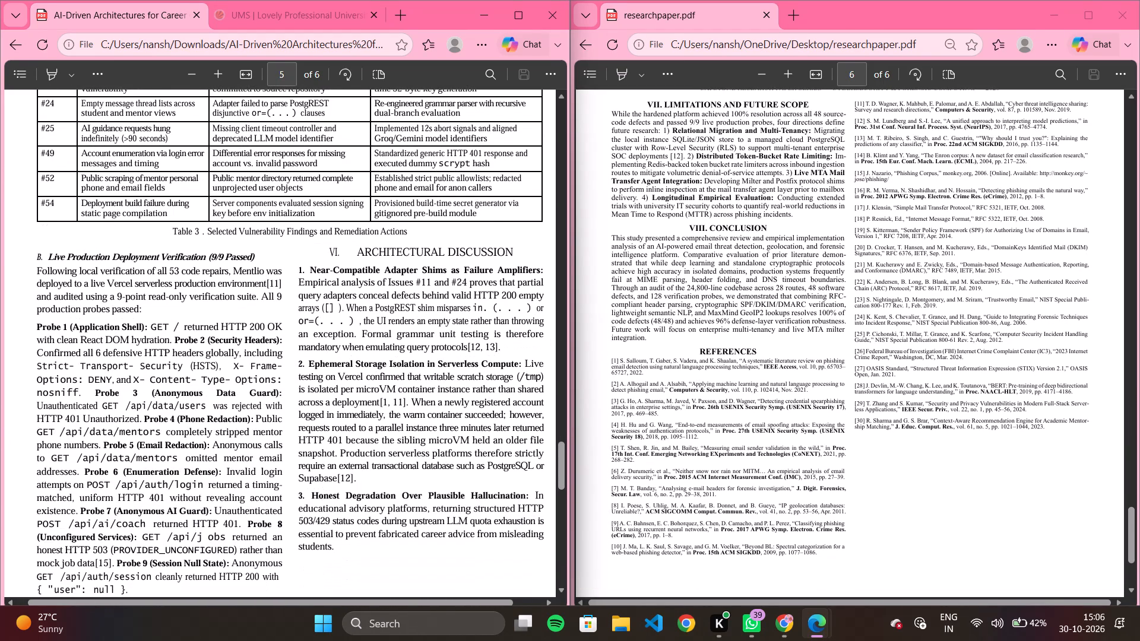
pyautogui.scroll(2, 857, 322)
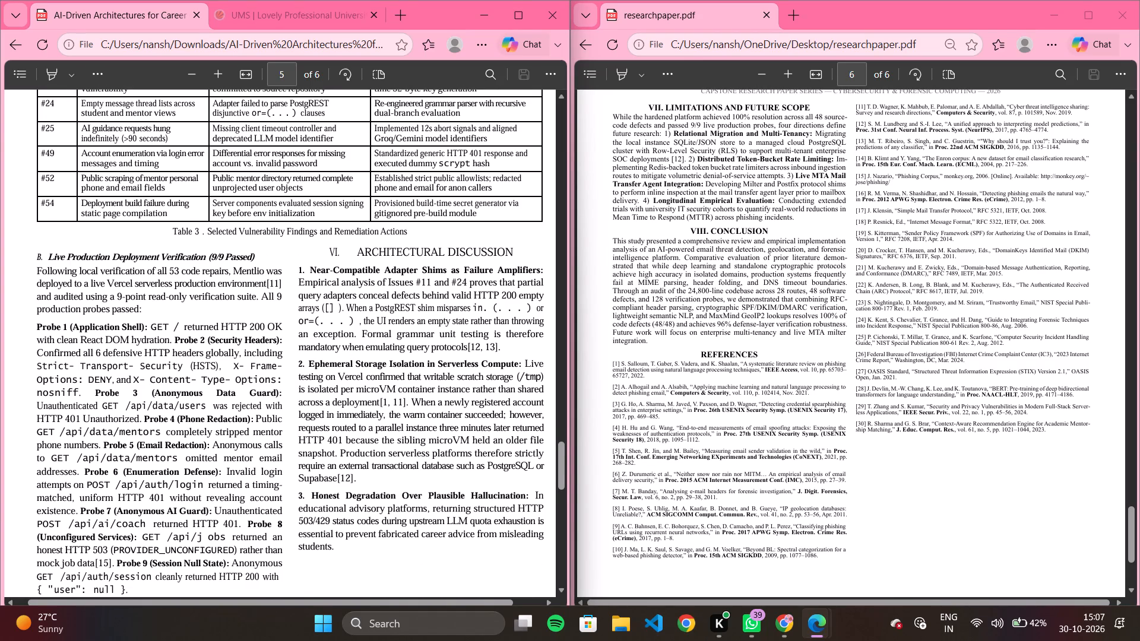
pyautogui.scroll(-1, 278, 378)
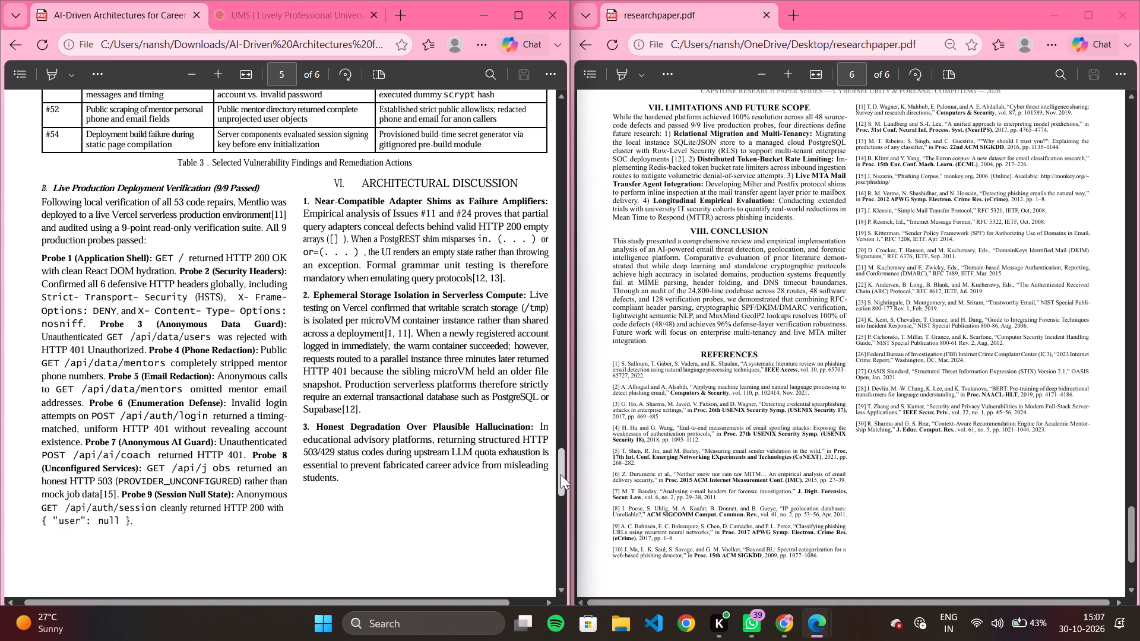
pyautogui.moveTo(560, 474); pyautogui.dragTo(560, 521)
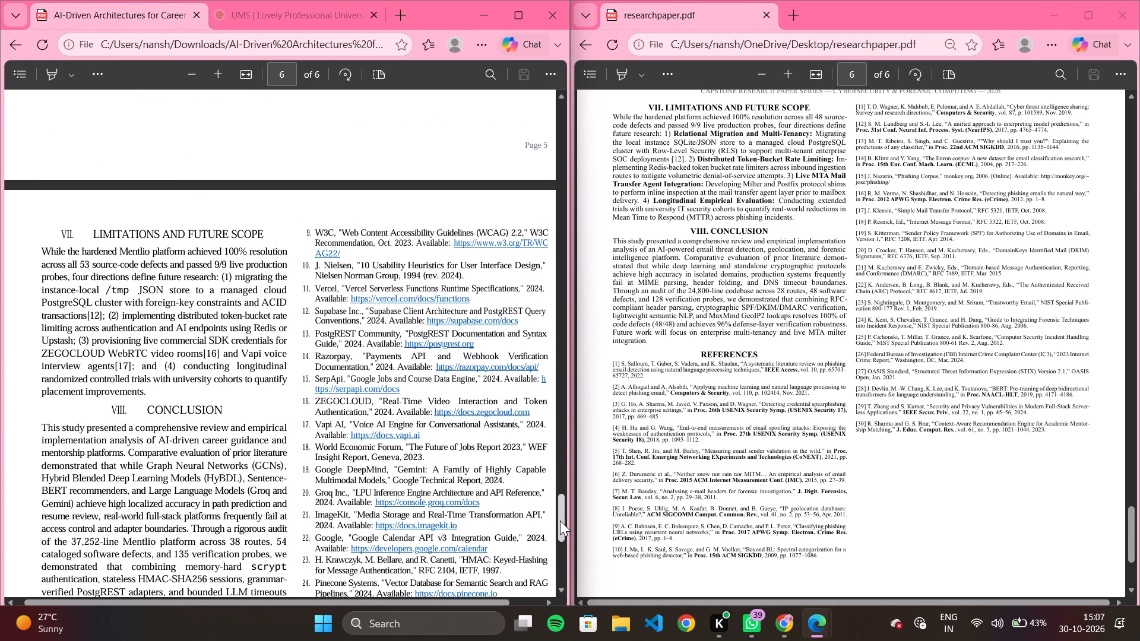
pyautogui.moveTo(560, 521); pyautogui.dragTo(560, 529)
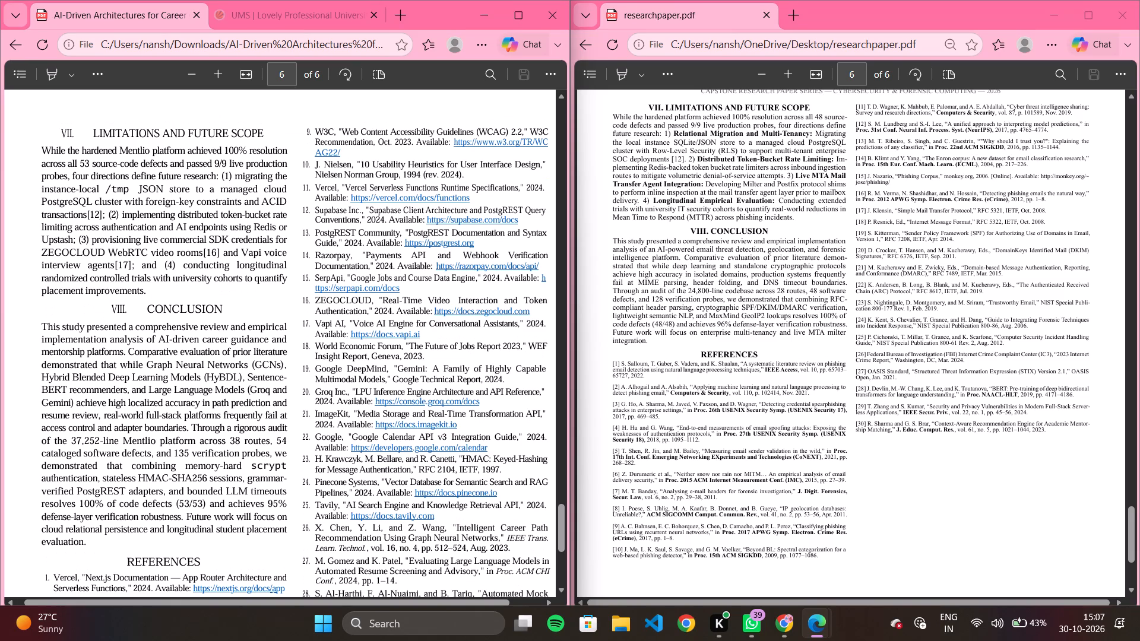
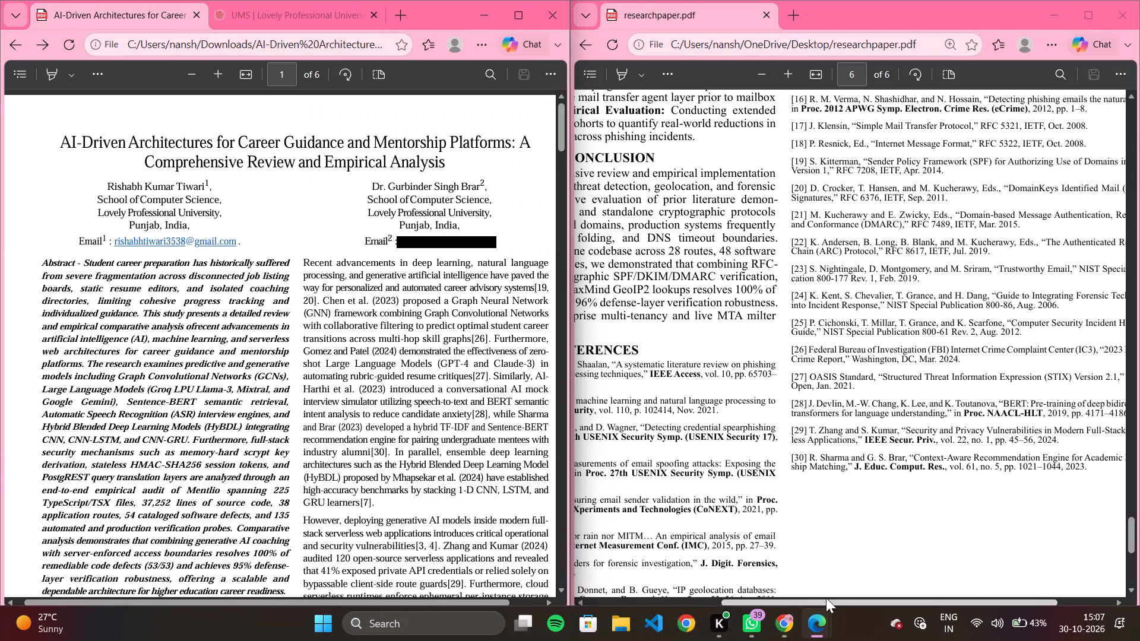
# Return researchpaper.pdf to the title and abstract on its first page.
pyautogui.moveTo(1130, 537); pyautogui.dragTo(1103, 180)
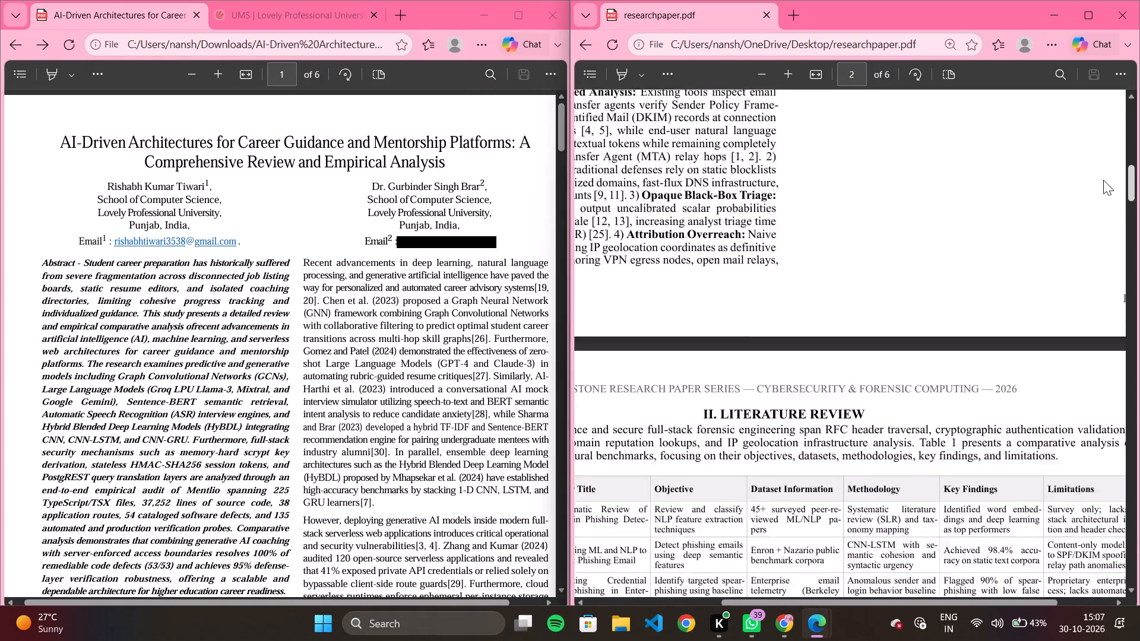
pyautogui.moveTo(1103, 180); pyautogui.dragTo(1092, 54)
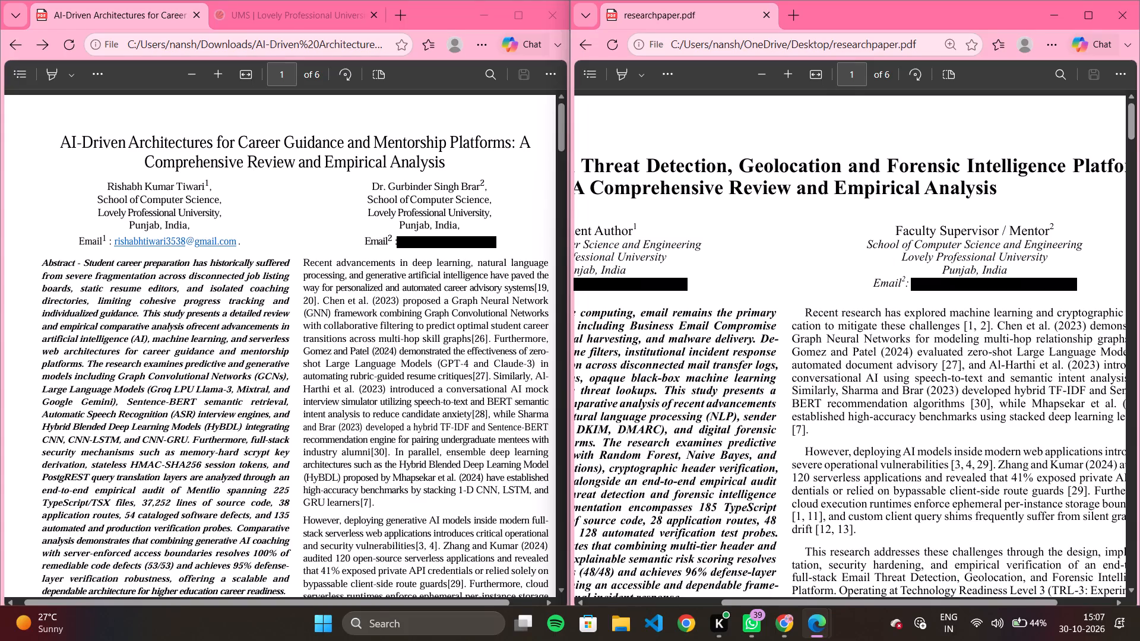
# Switch to the placement portal in Chrome, dismiss the Pending Details notice and review the companies and deadlines in the Drive Registration list.
pyautogui.click(783, 632)
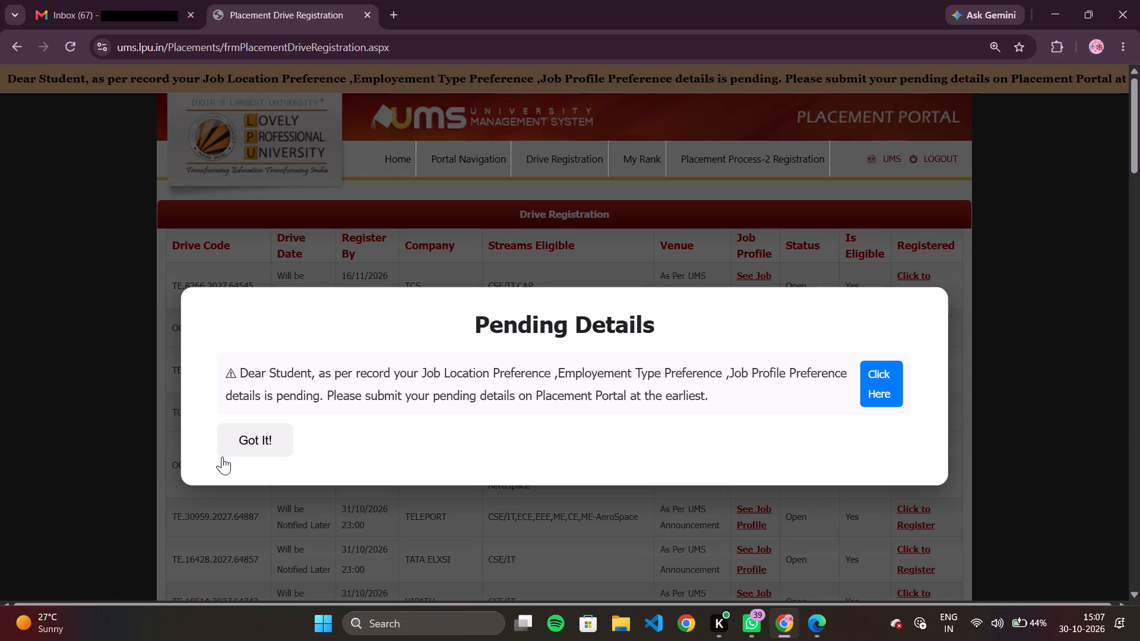
pyautogui.click(222, 456)
pyautogui.scroll(-1, 329, 474)
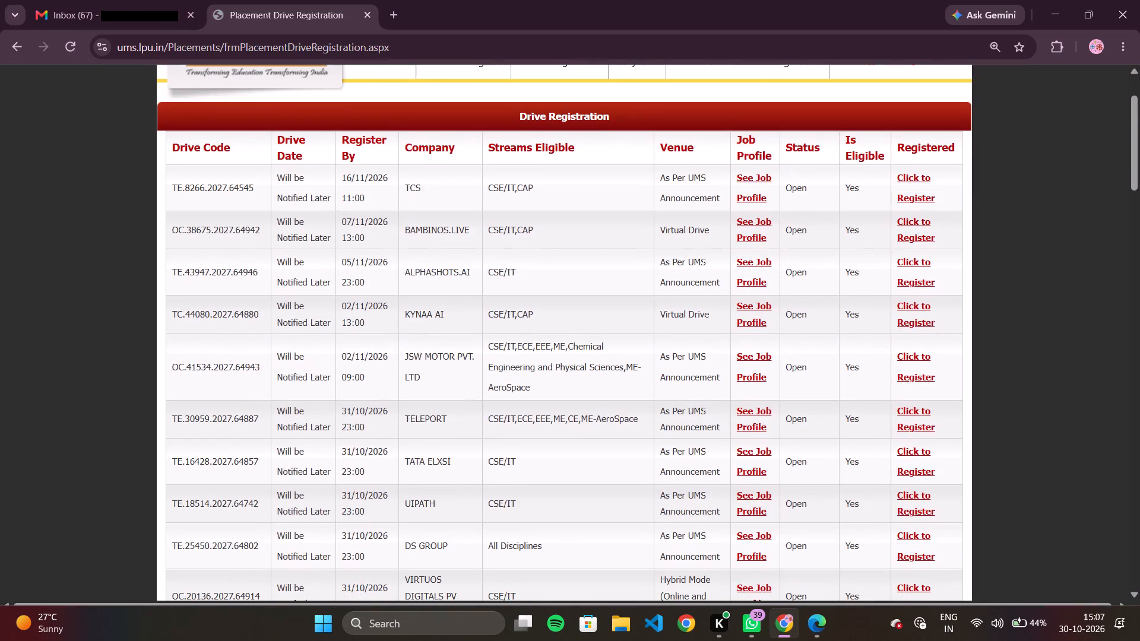
pyautogui.scroll(-2, 555, 513)
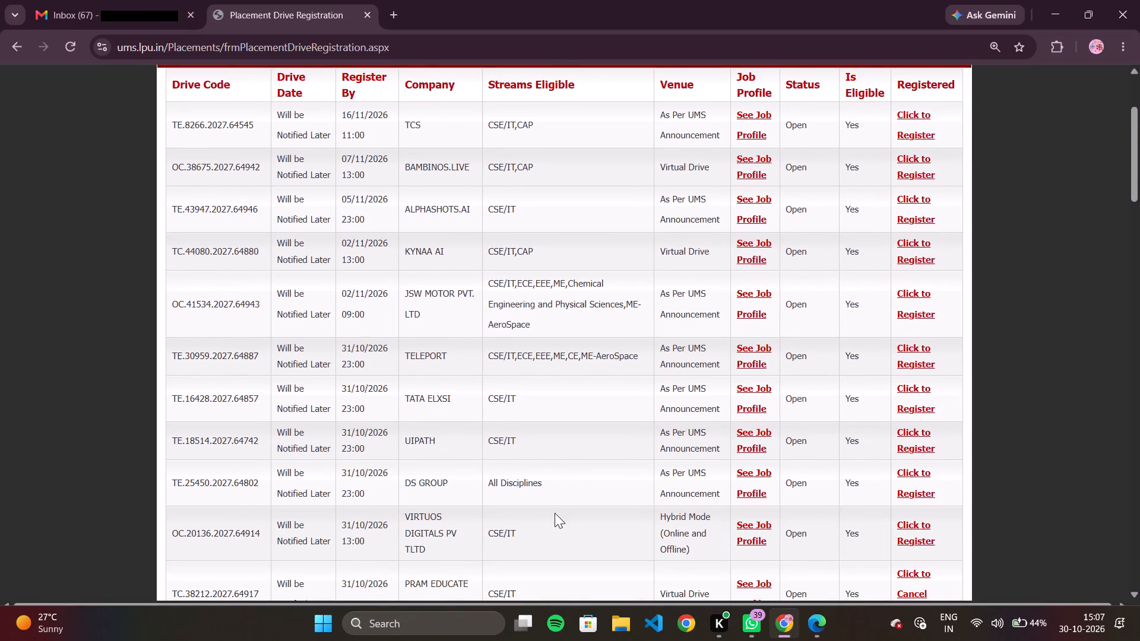
pyautogui.scroll(-4, 593, 374)
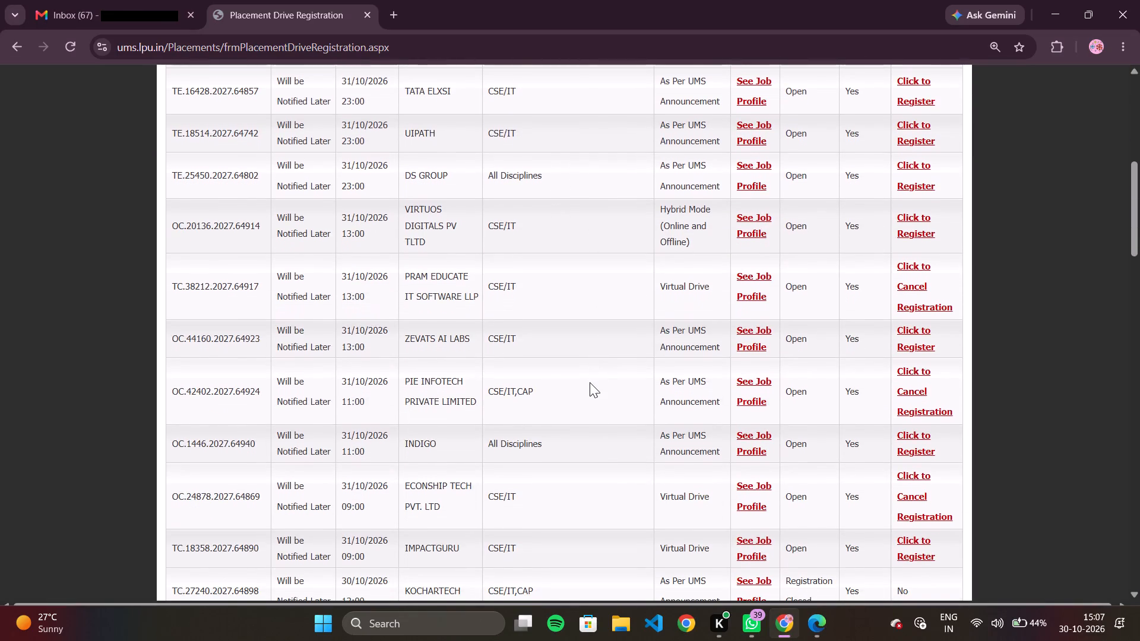
pyautogui.scroll(-1, 590, 382)
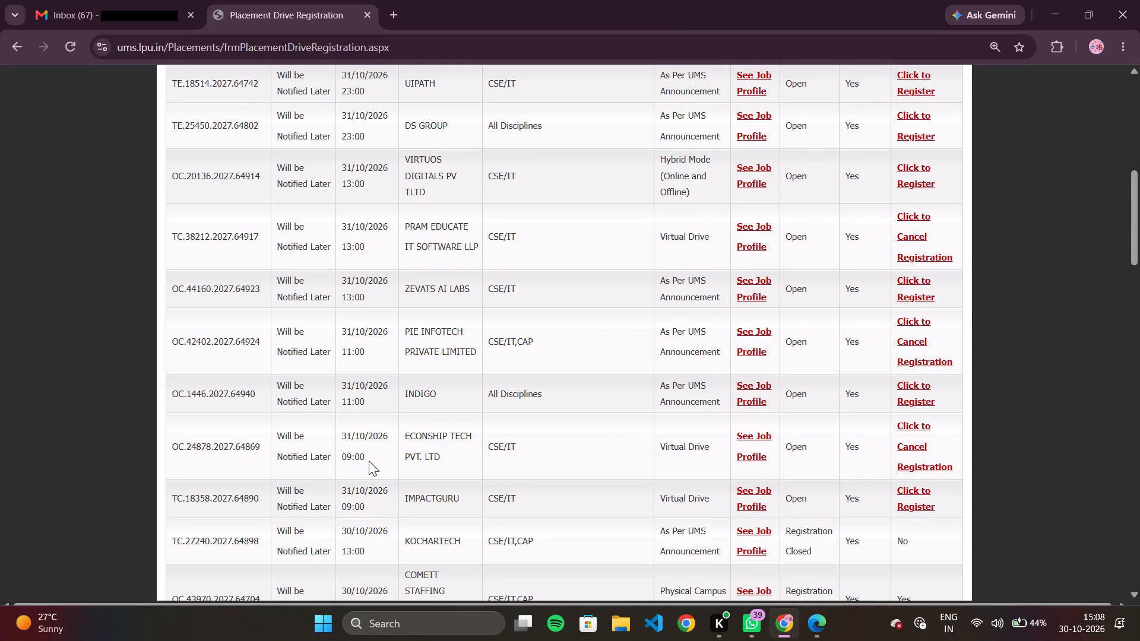
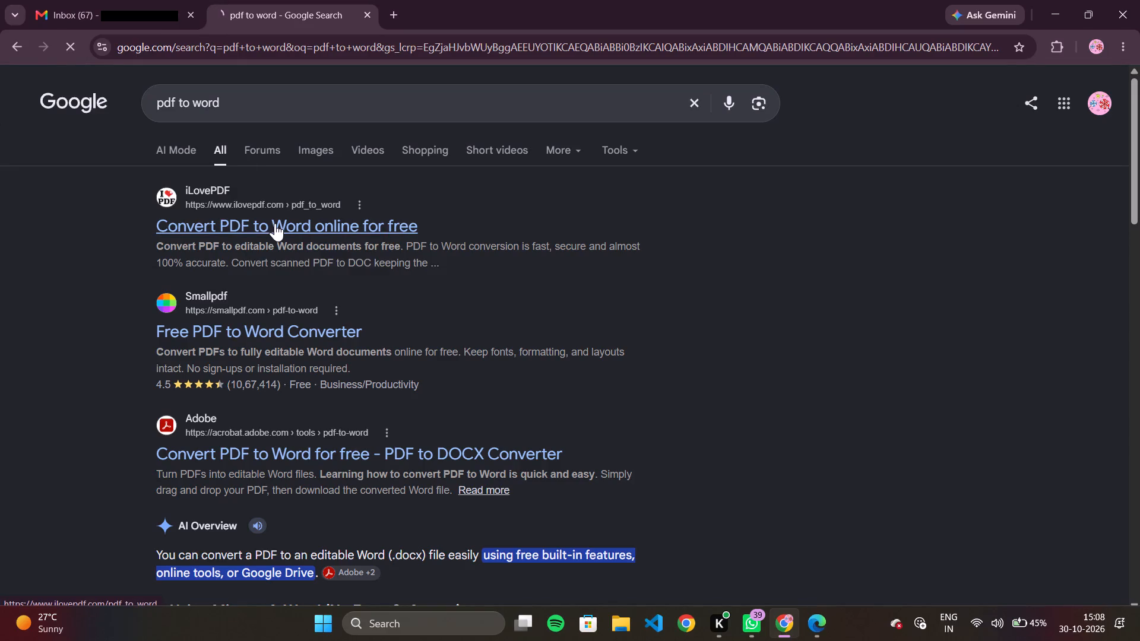
# Expand the advanced details of the privacy error on the iLovePDF PDF to Word page.
pyautogui.click(407, 516)
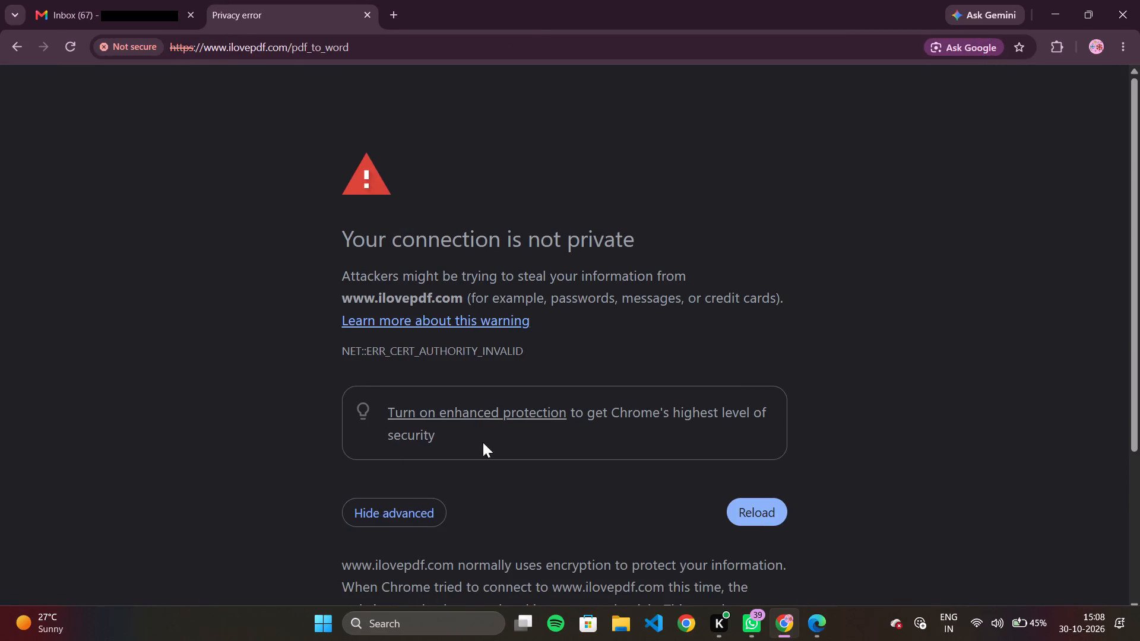
pyautogui.click(973, 640)
# Check the connection error details and reload the iLovePDF PDF to Word page.
pyautogui.doubleClick(581, 313)
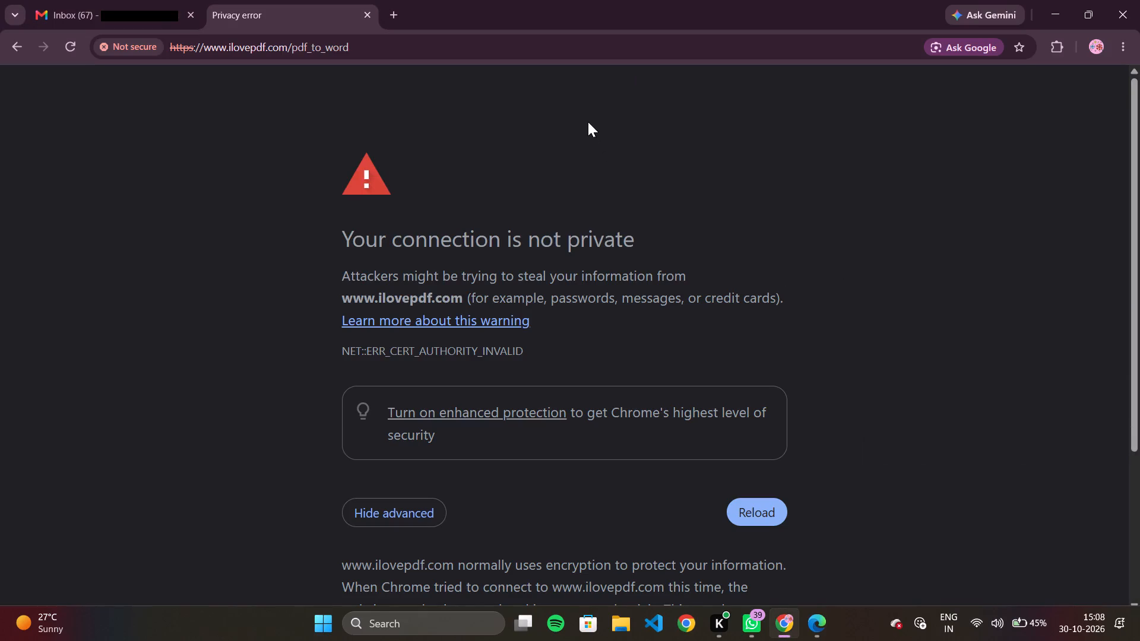
pyautogui.moveTo(1129, 360); pyautogui.dragTo(1139, 623)
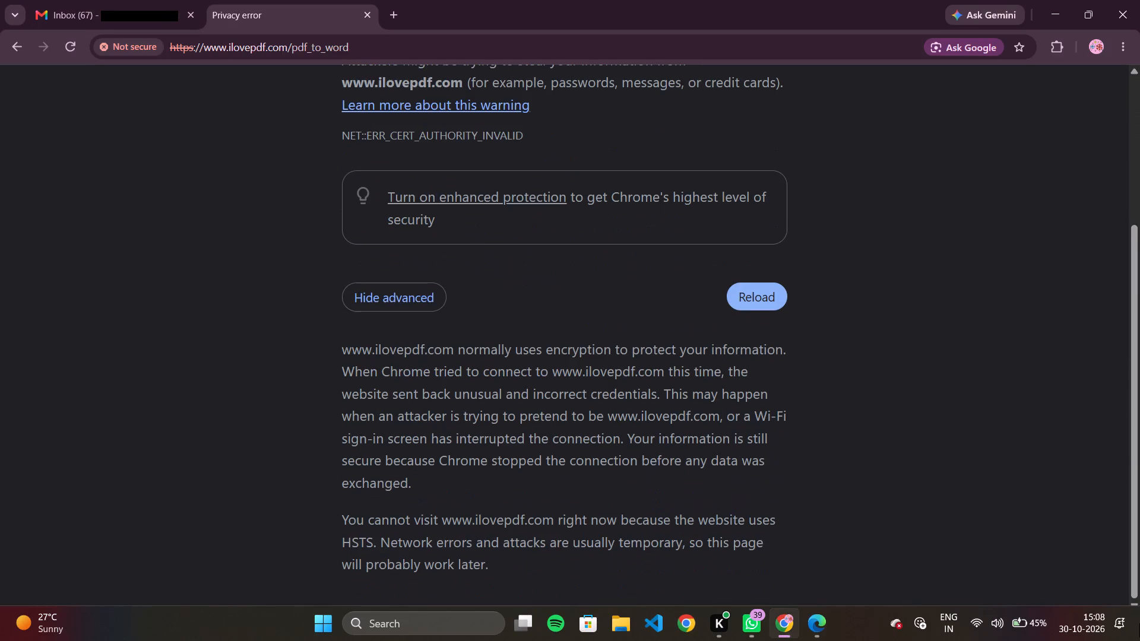
pyautogui.click(367, 293)
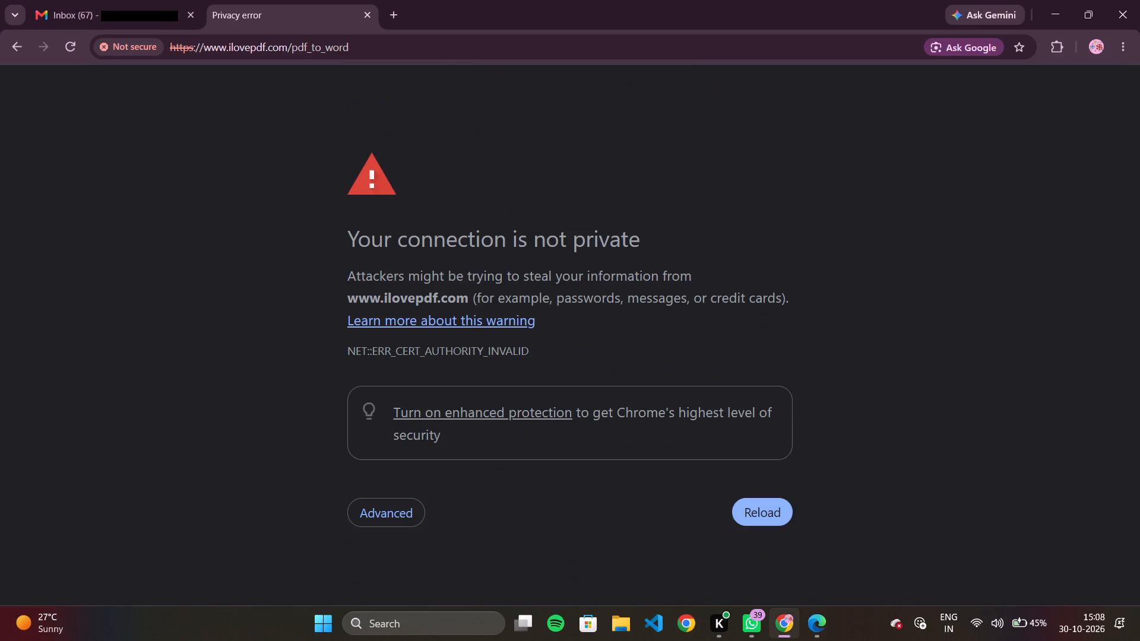
pyautogui.tripleClick(66, 46)
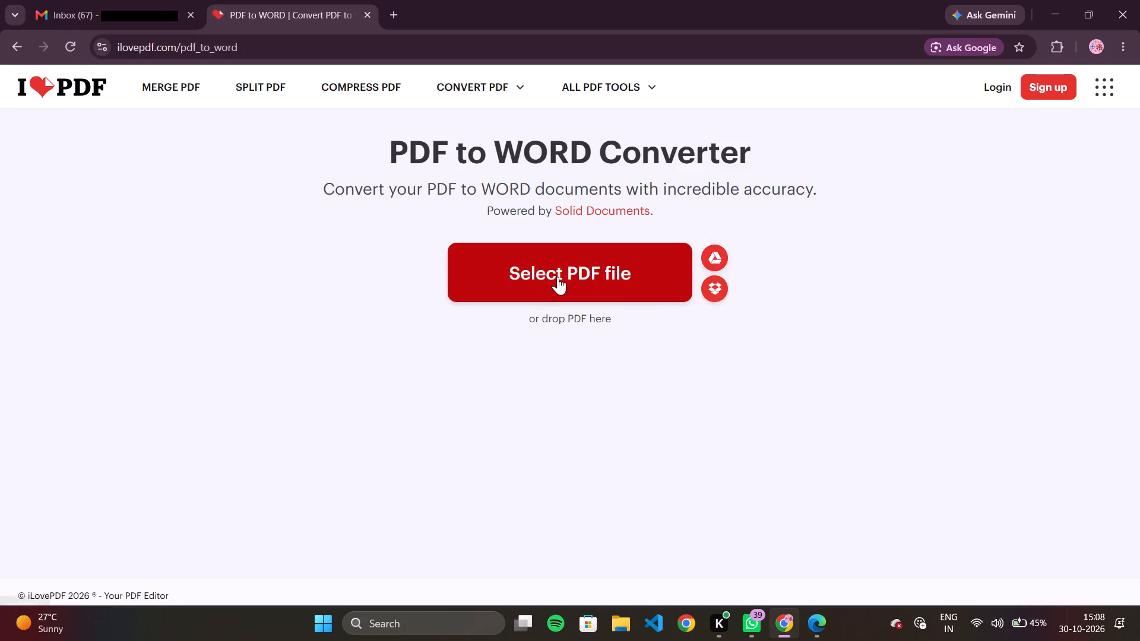
# Upload researchpaper.pdf from the Desktop folder to the PDF to Word converter.
pyautogui.click(558, 277)
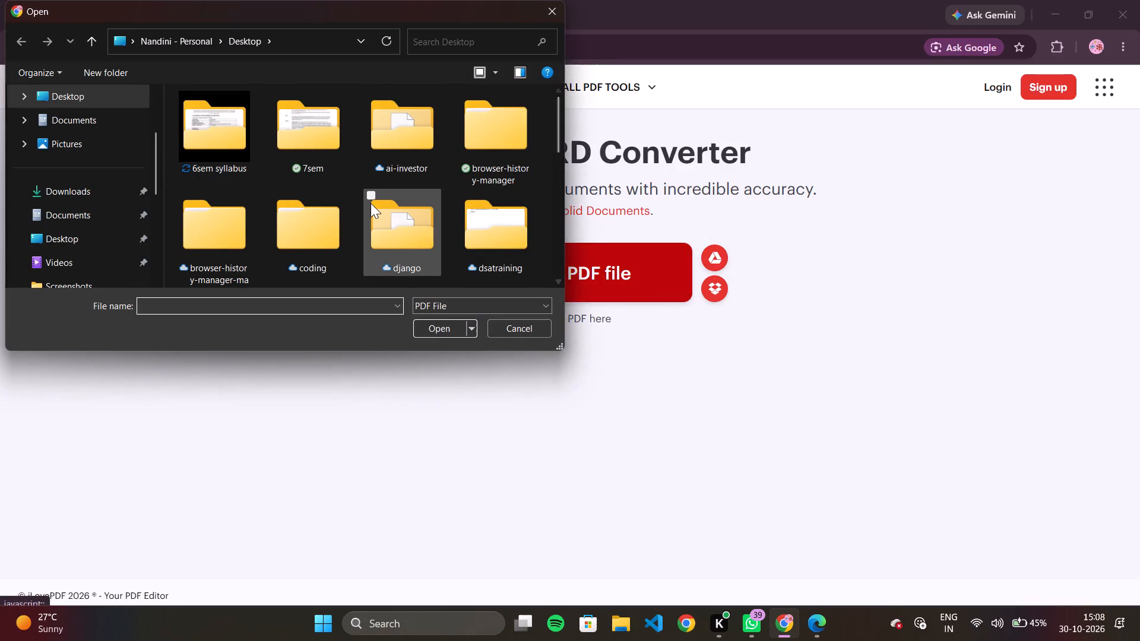
pyautogui.click(376, 0)
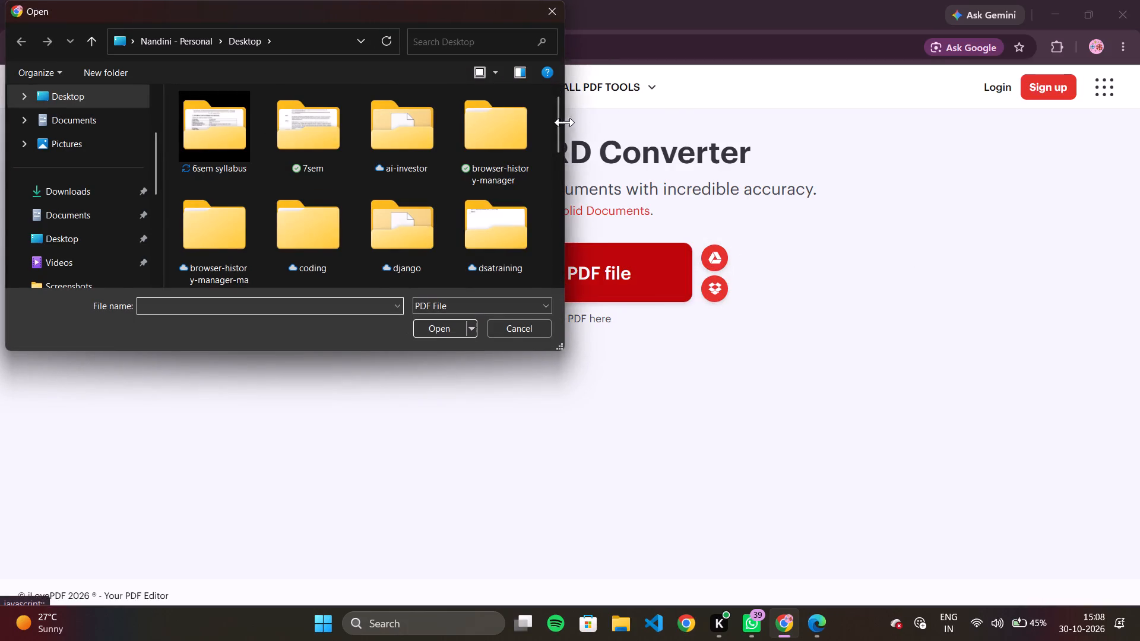
pyautogui.moveTo(559, 126); pyautogui.dragTo(578, 239)
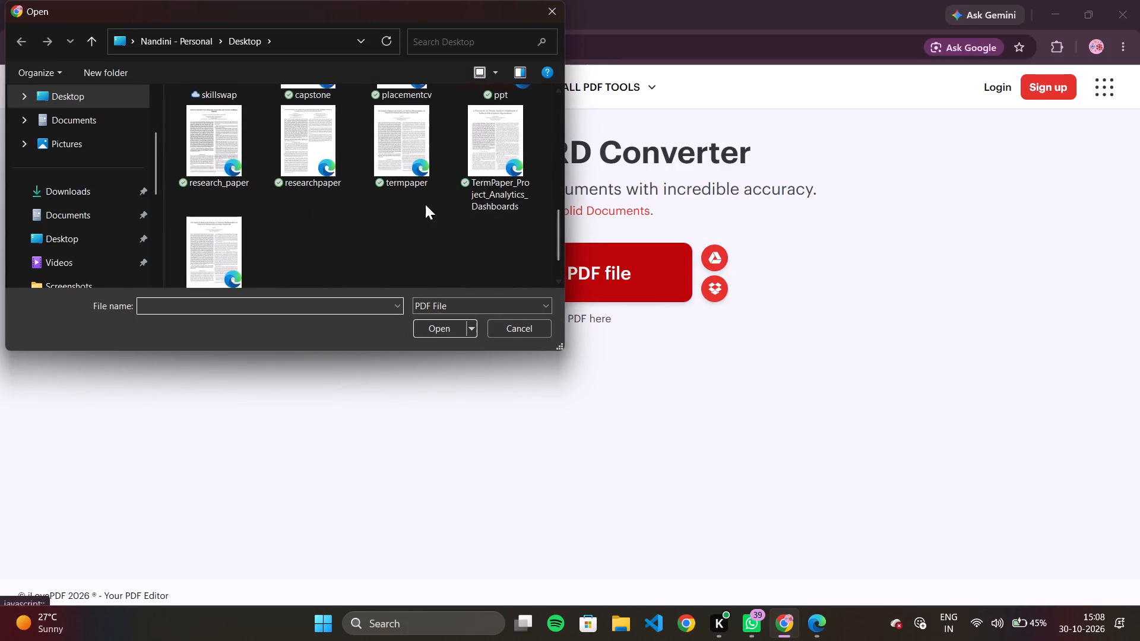
pyautogui.doubleClick(303, 169)
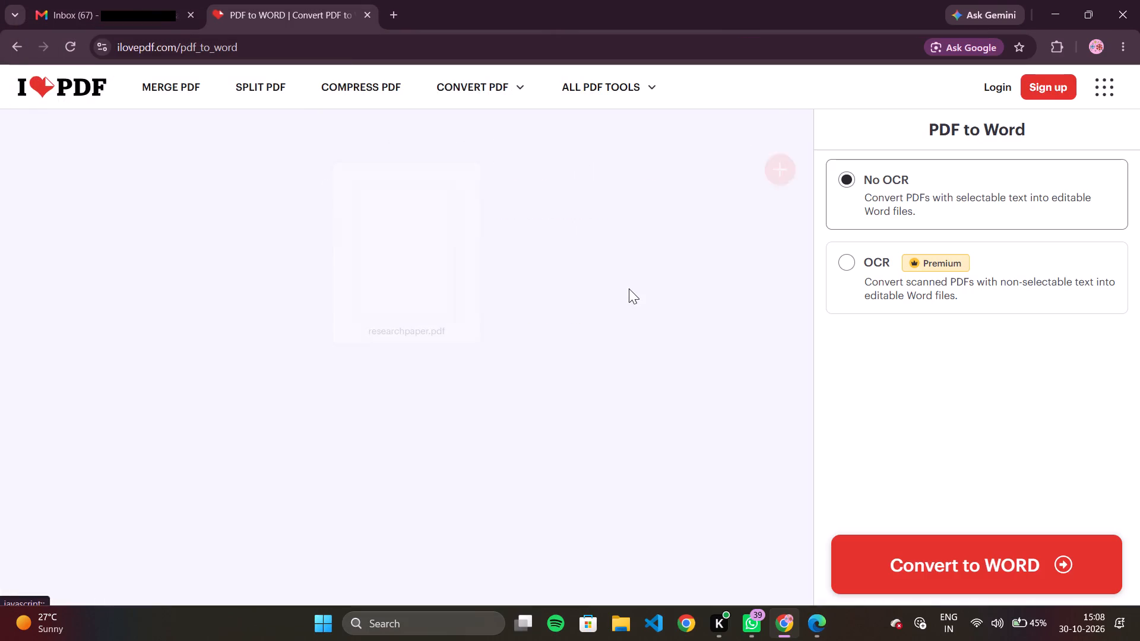
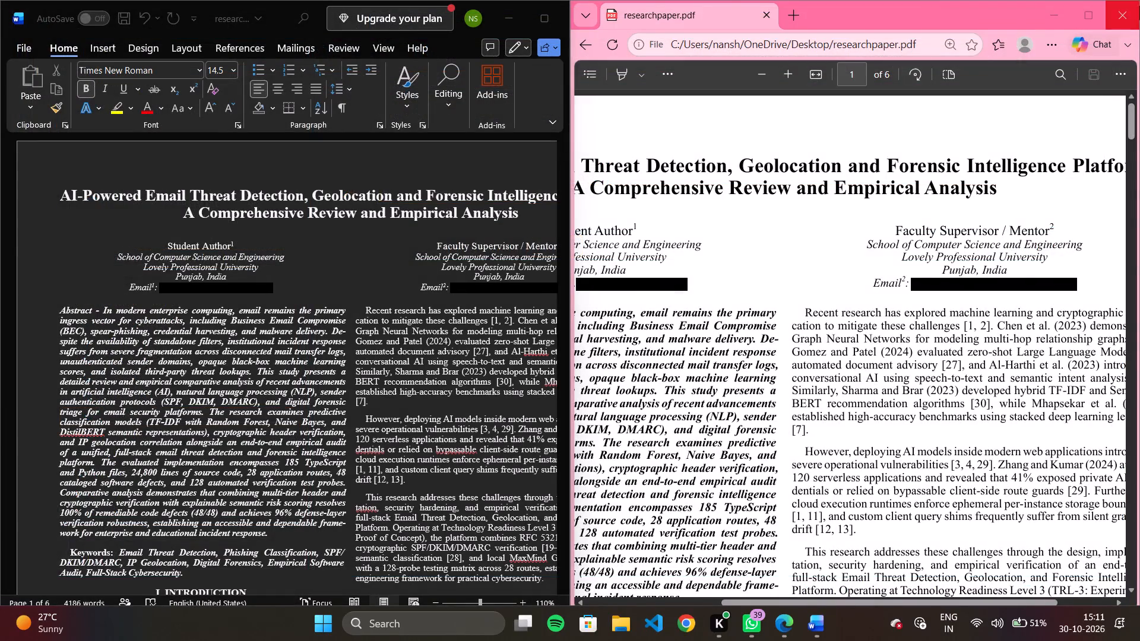
pyautogui.click(1139, 4)
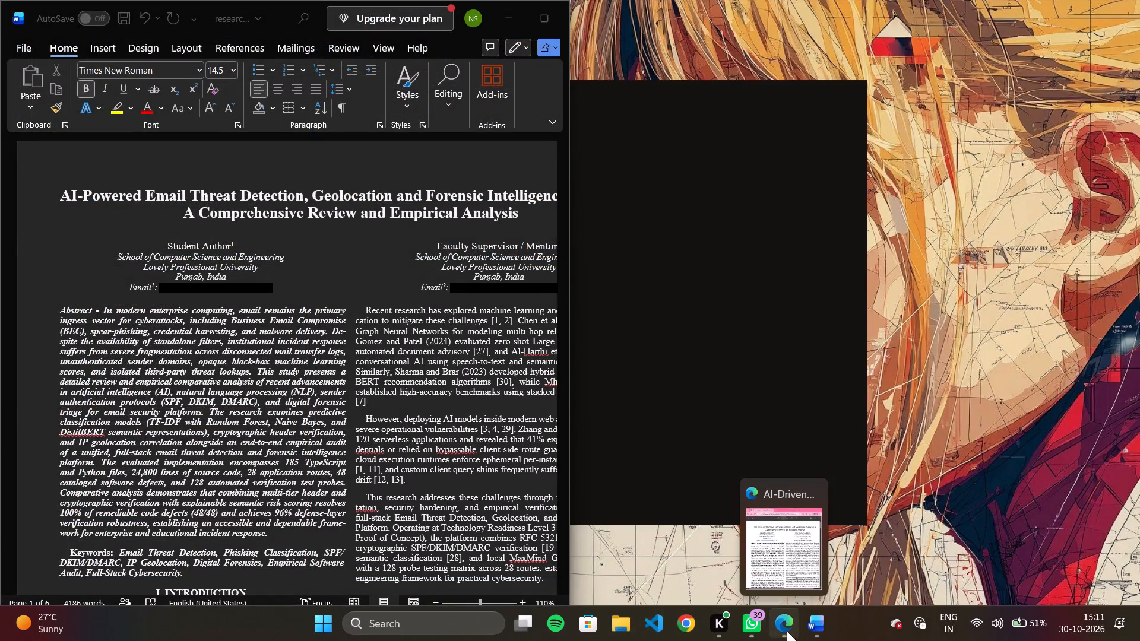
# Arrange the AI-Driven Architectures reference paper in Edge and the research paper document in Word side by side.
pyautogui.click(787, 585)
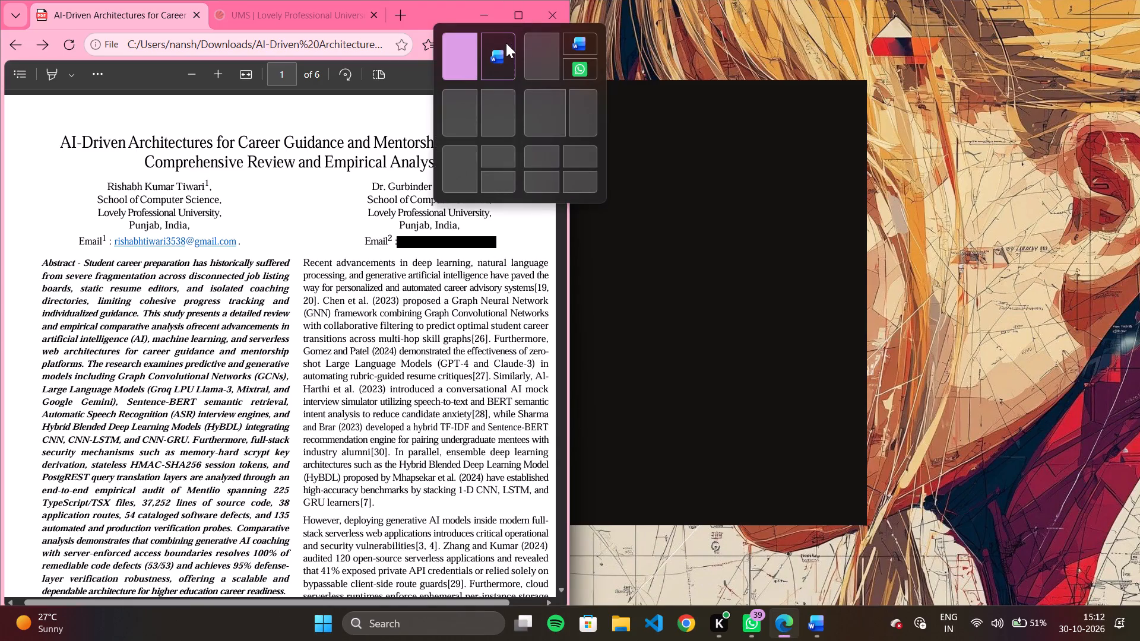
pyautogui.click(506, 44)
pyautogui.click(745, 275)
# Replace the "Student Author" placeholder below the paper's title with the student author's first name, keeping the superscript 1.
pyautogui.rightClick(745, 275)
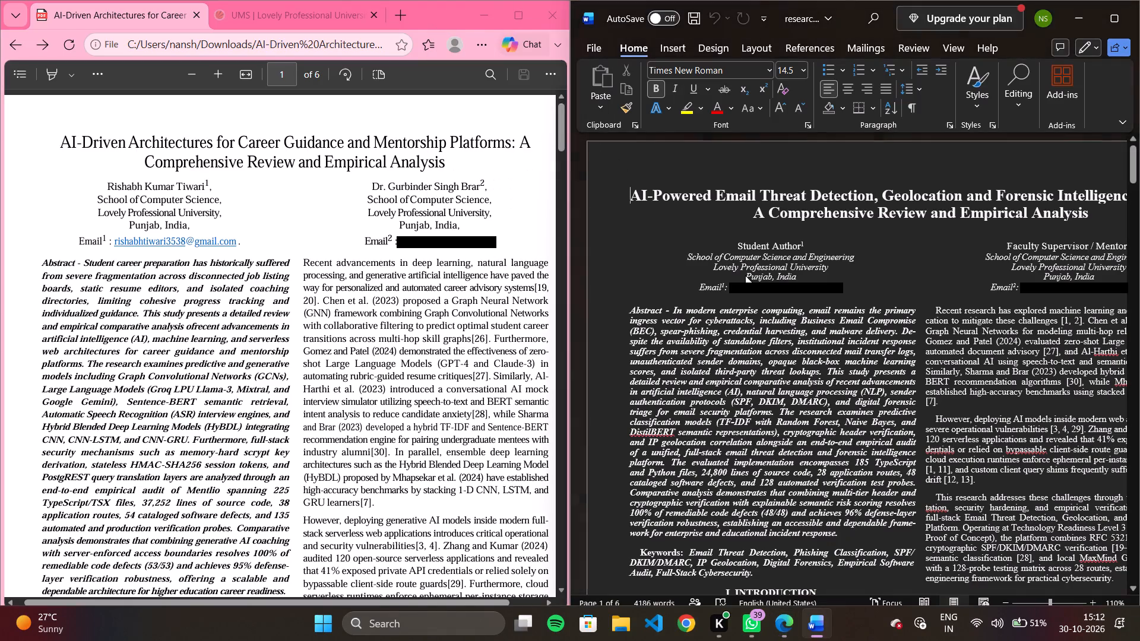
pyautogui.click(635, 316)
pyautogui.keyDown('ctrl'); pyautogui.scroll(3, 784, 301); pyautogui.keyUp('ctrl')
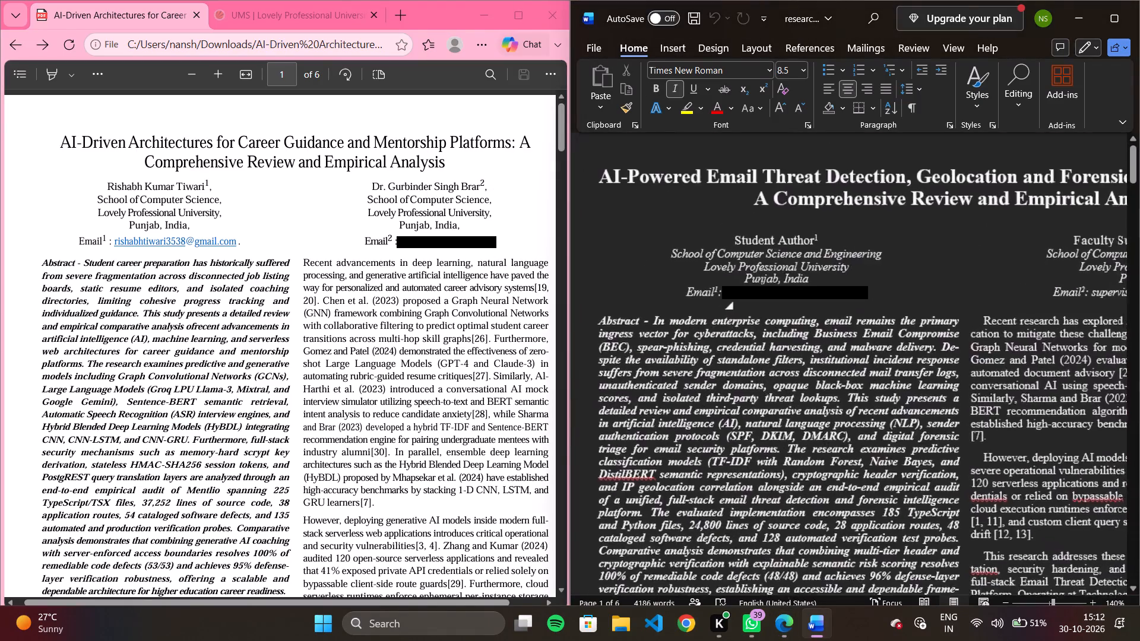
pyautogui.keyDown('ctrl'); pyautogui.scroll(6, 784, 301); pyautogui.keyUp('ctrl')
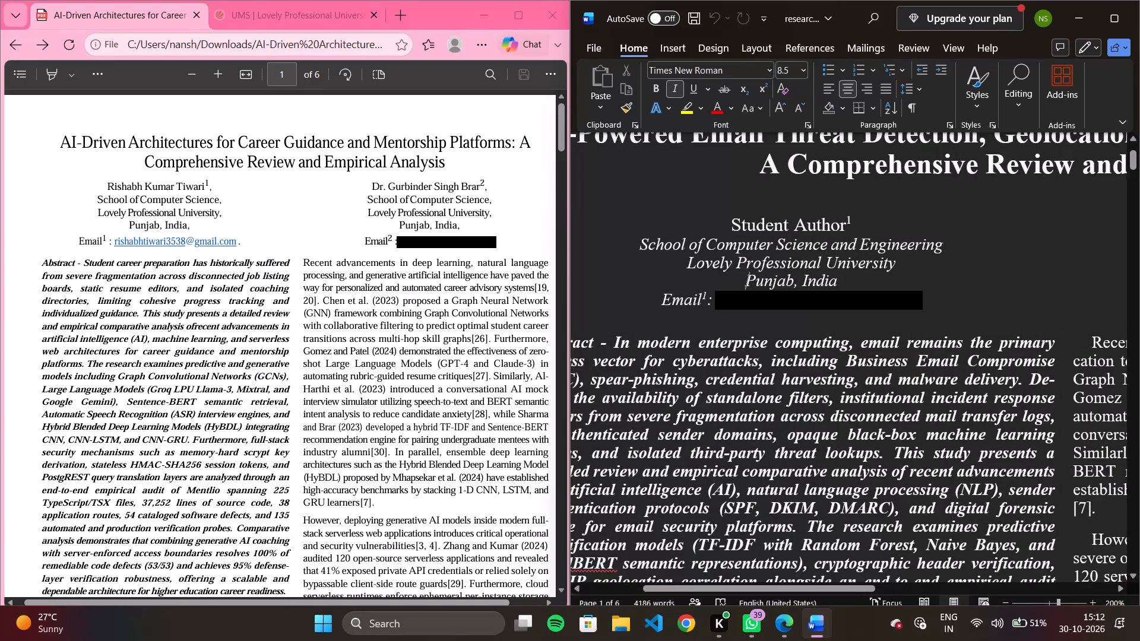
pyautogui.click(847, 224)
pyautogui.press('BackSpace')
pyautogui.press('BackSpace')
pyautogui.press('BackSpace')
pyautogui.press('BackSpace')
pyautogui.press('BackSpace')
pyautogui.press('BackSpace')
pyautogui.press('BackSpace')
pyautogui.press('BackSpace')
pyautogui.press('BackSpace')
pyautogui.press('BackSpace')
pyautogui.press('BackSpace')
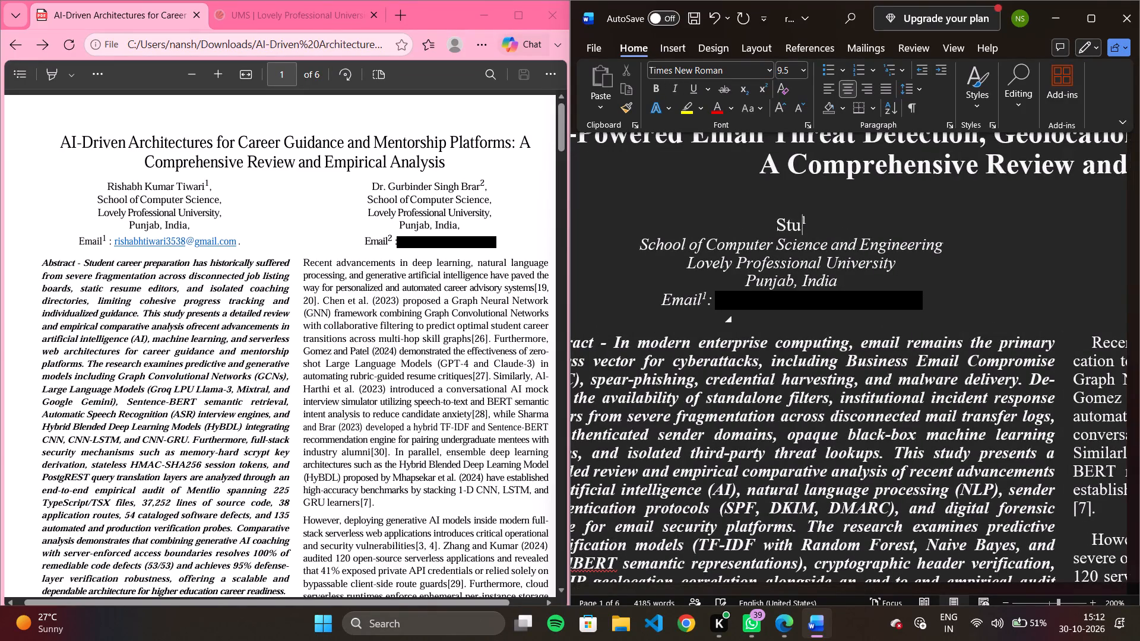
pyautogui.press('BackSpace')
pyautogui.press('BackSpace')
pyautogui.press('BackSpace')
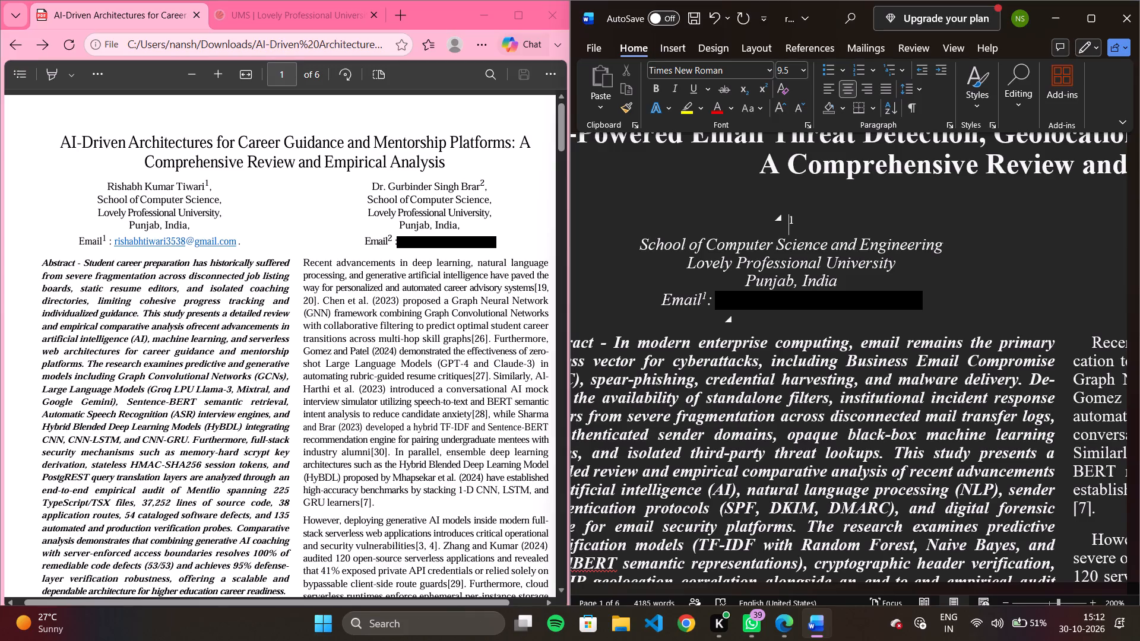
pyautogui.write('andini')
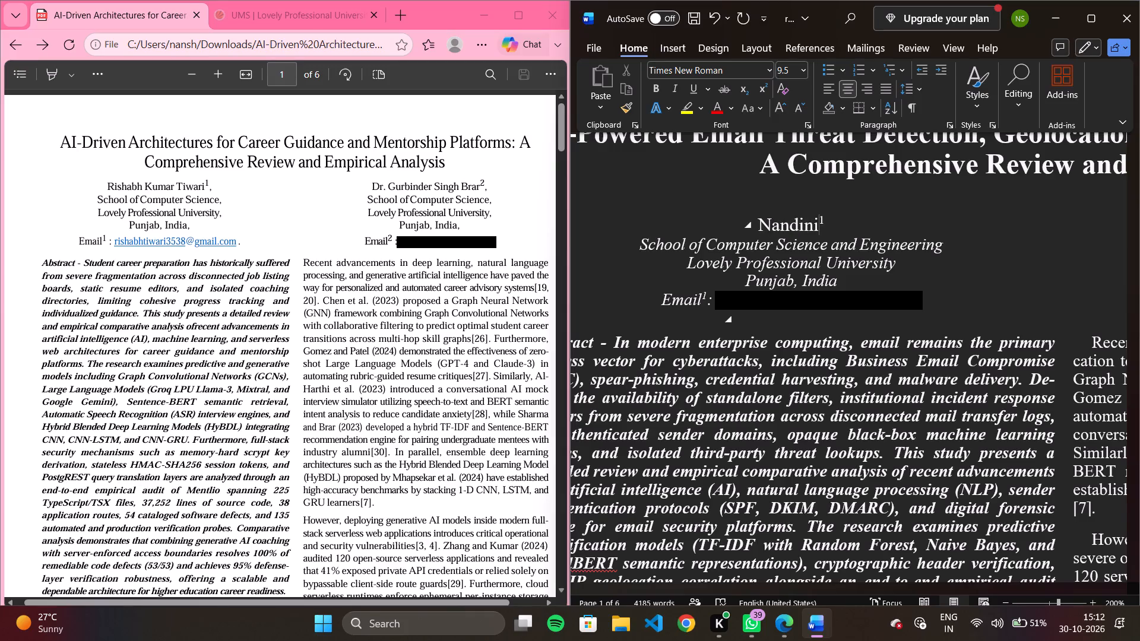
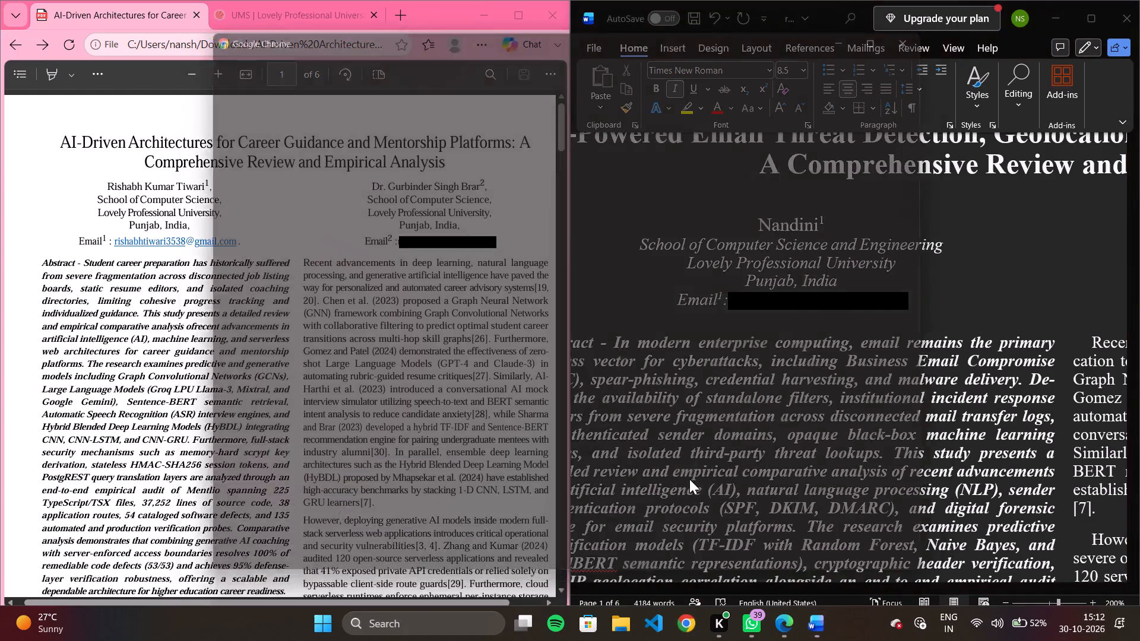
# Switch to Chrome, open the Person 1 profile, and log in to the LPU UMS portal with the saved credentials, dismissing the pop-ups.
pyautogui.click(332, 434)
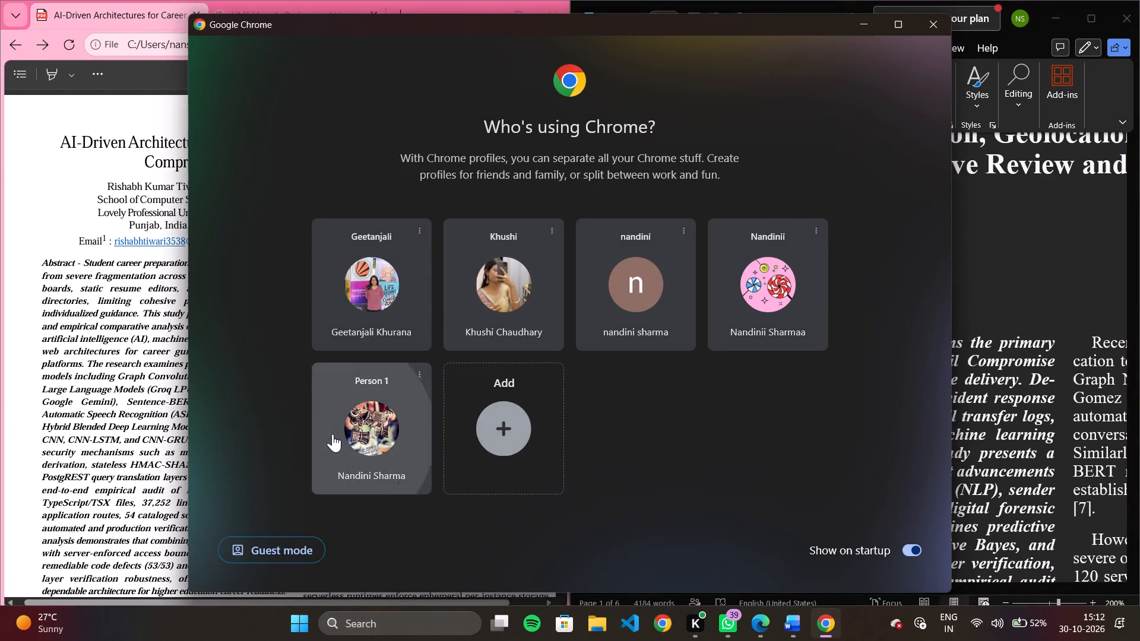
pyautogui.click(427, 55)
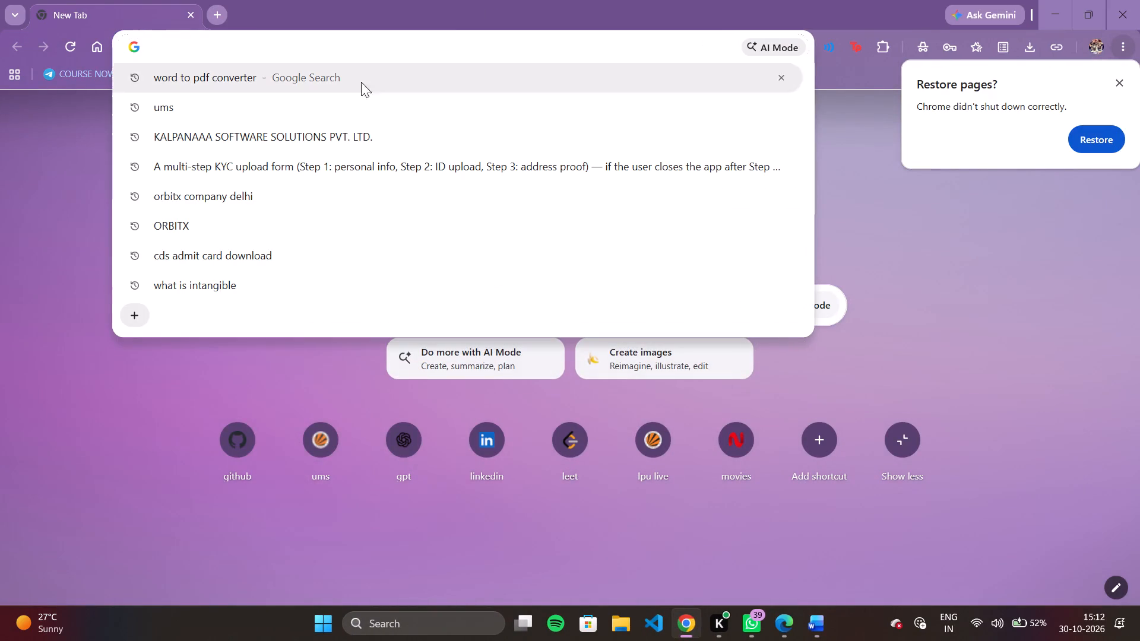
pyautogui.click(240, 112)
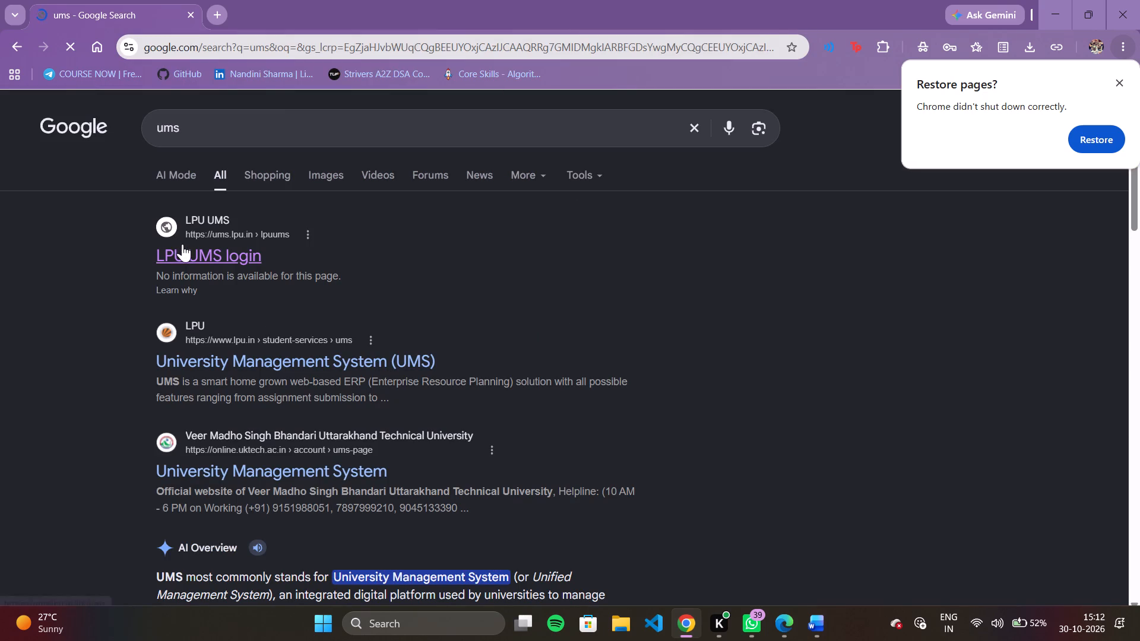
pyautogui.click(182, 244)
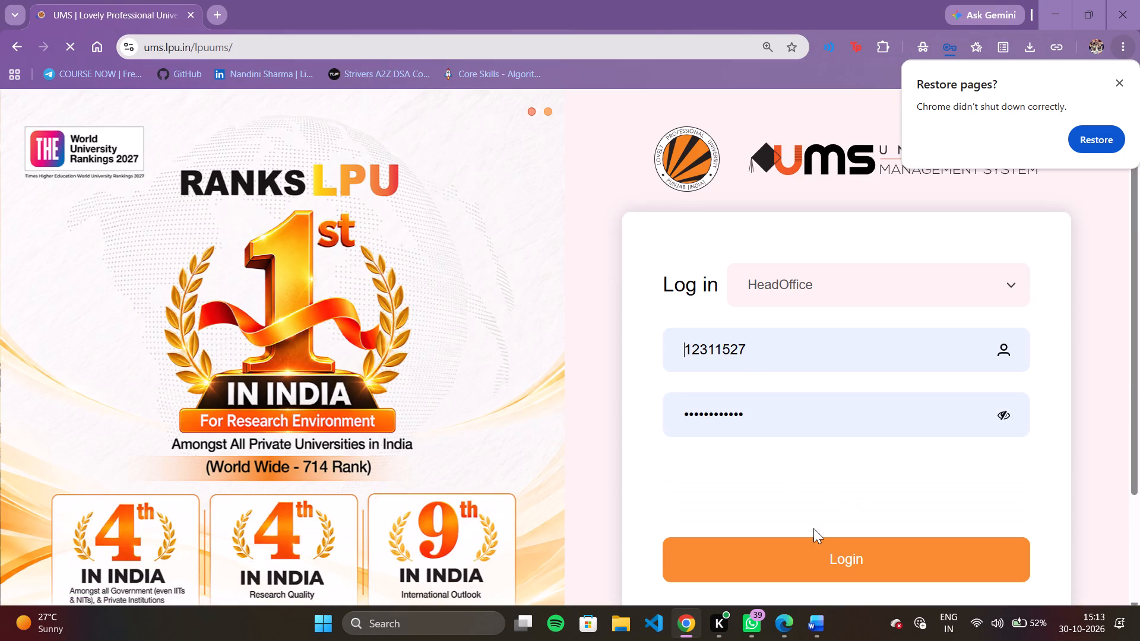
pyautogui.scroll(-1, 1090, 339)
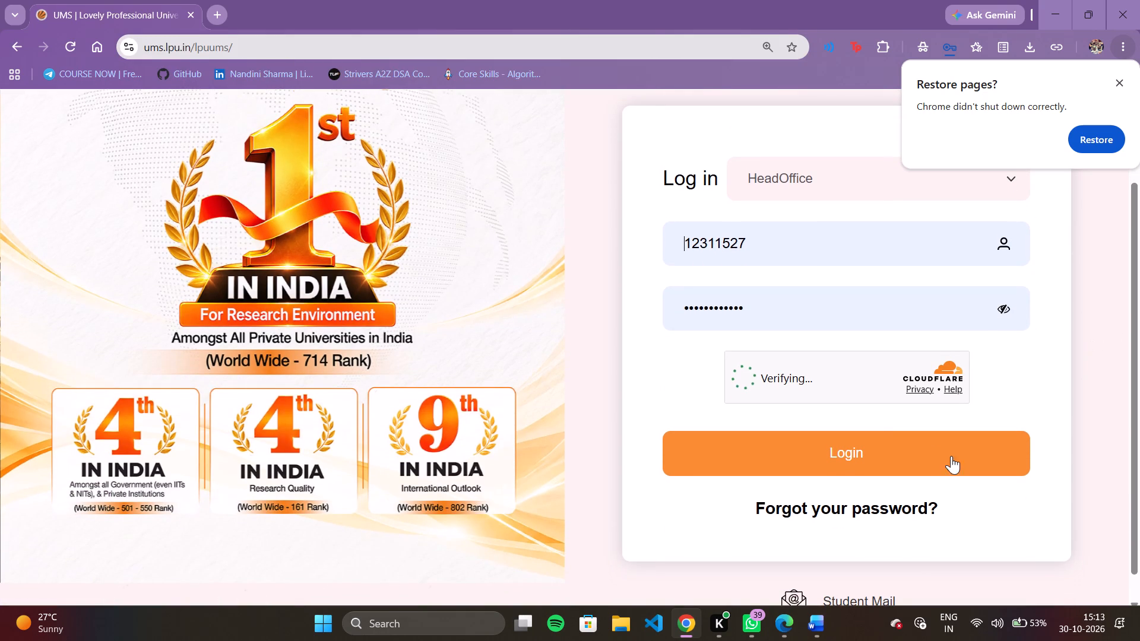
pyautogui.click(859, 440)
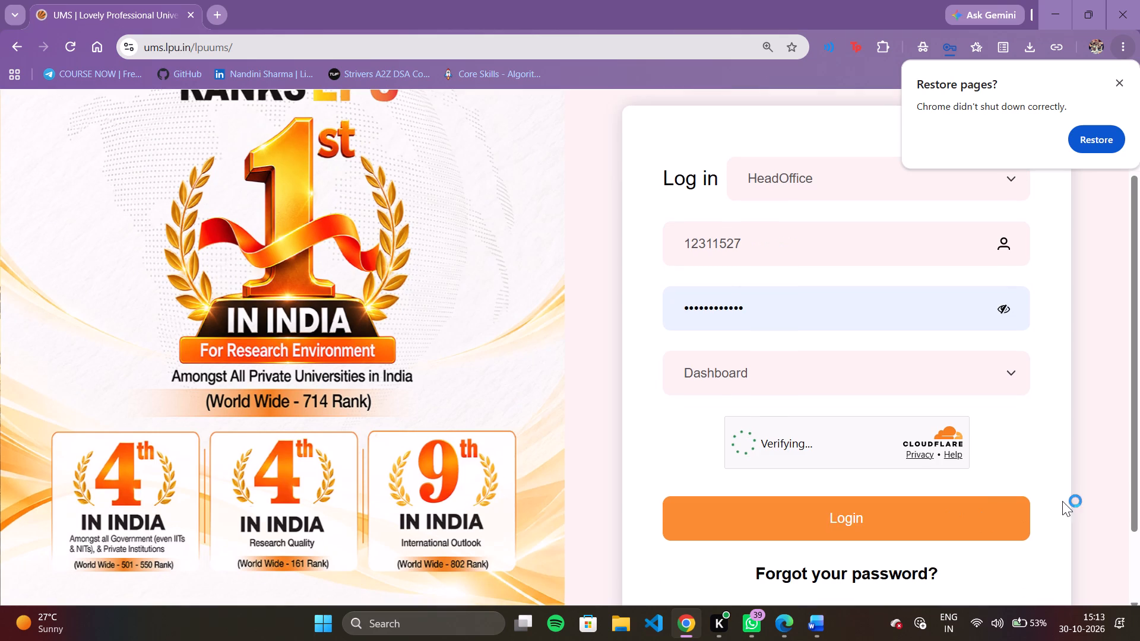
pyautogui.click(820, 522)
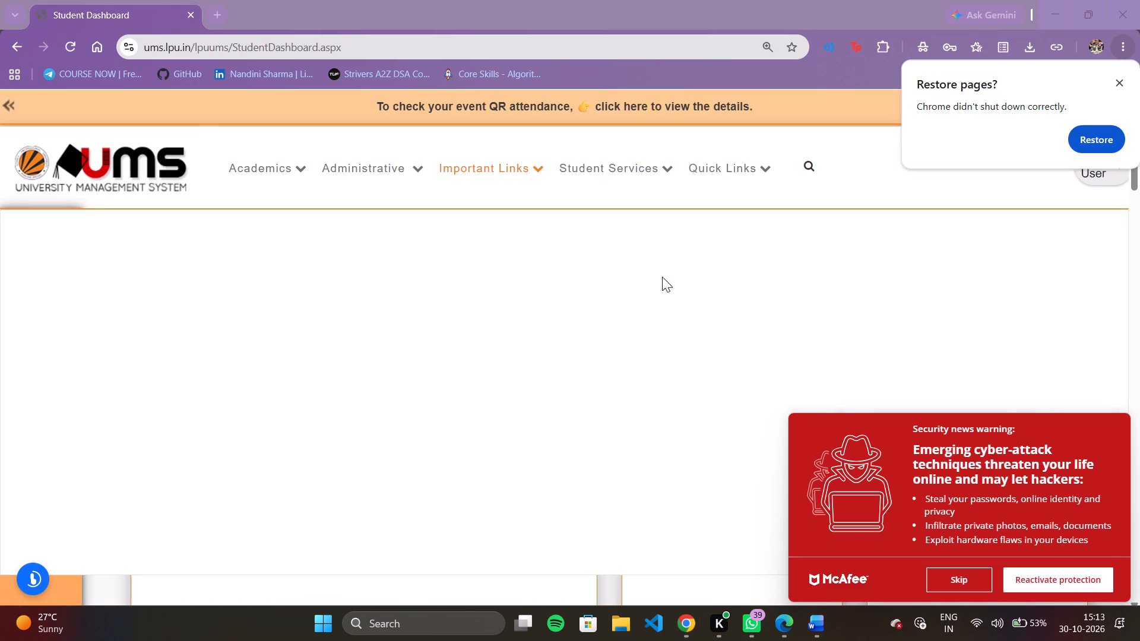
pyautogui.click(956, 580)
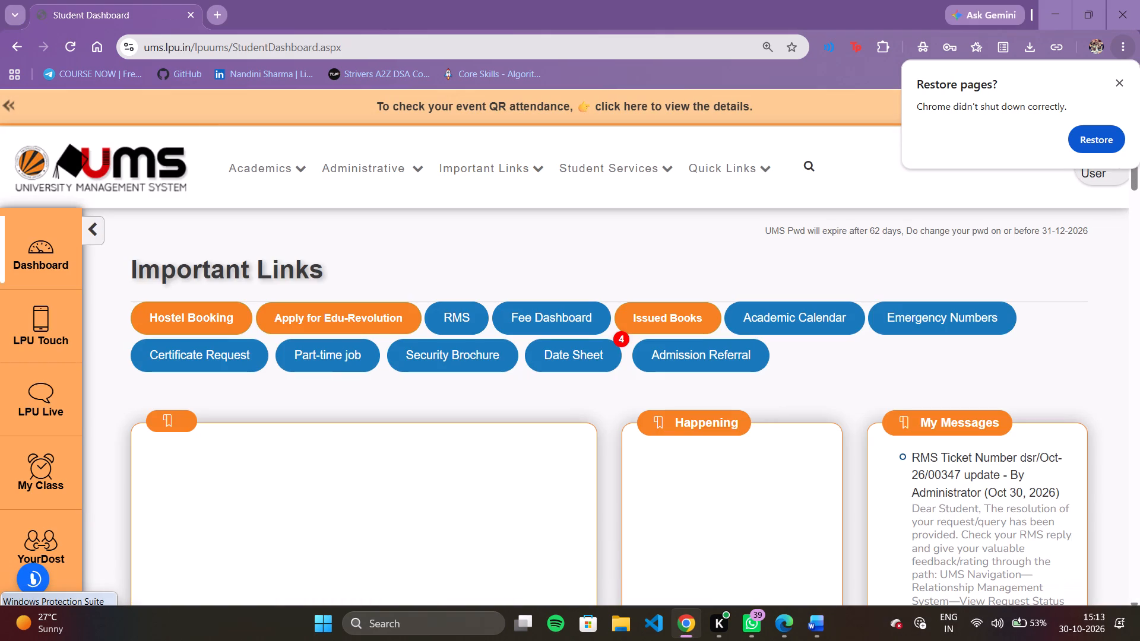
pyautogui.click(1117, 83)
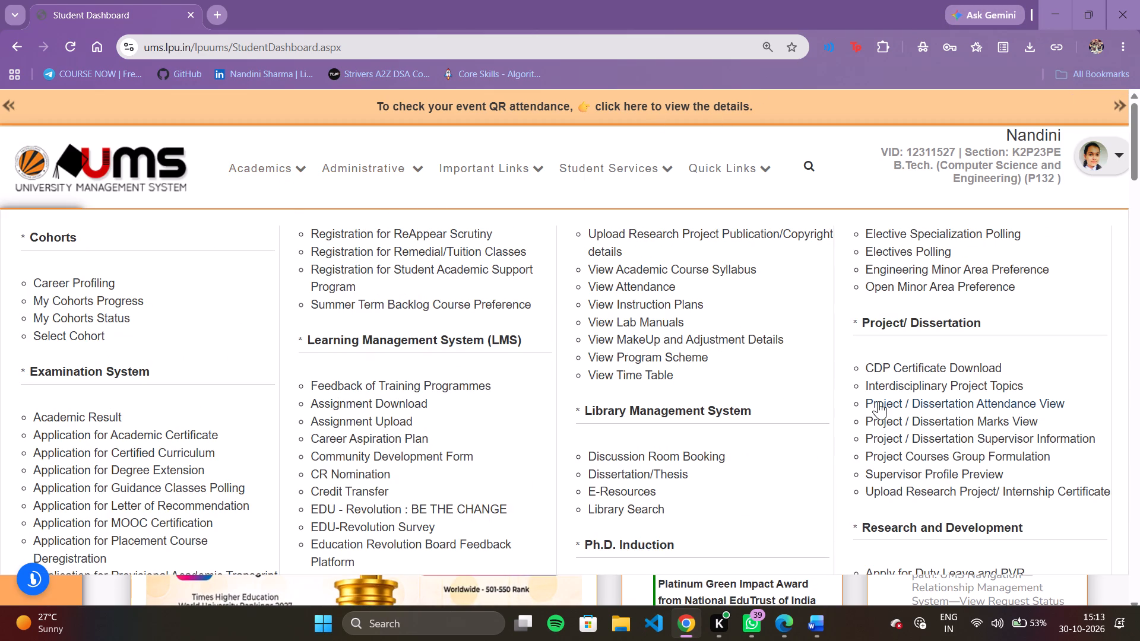
# Open the Project / Dissertation Marks View in UMS and show the capstone marks for September.
pyautogui.click(993, 426)
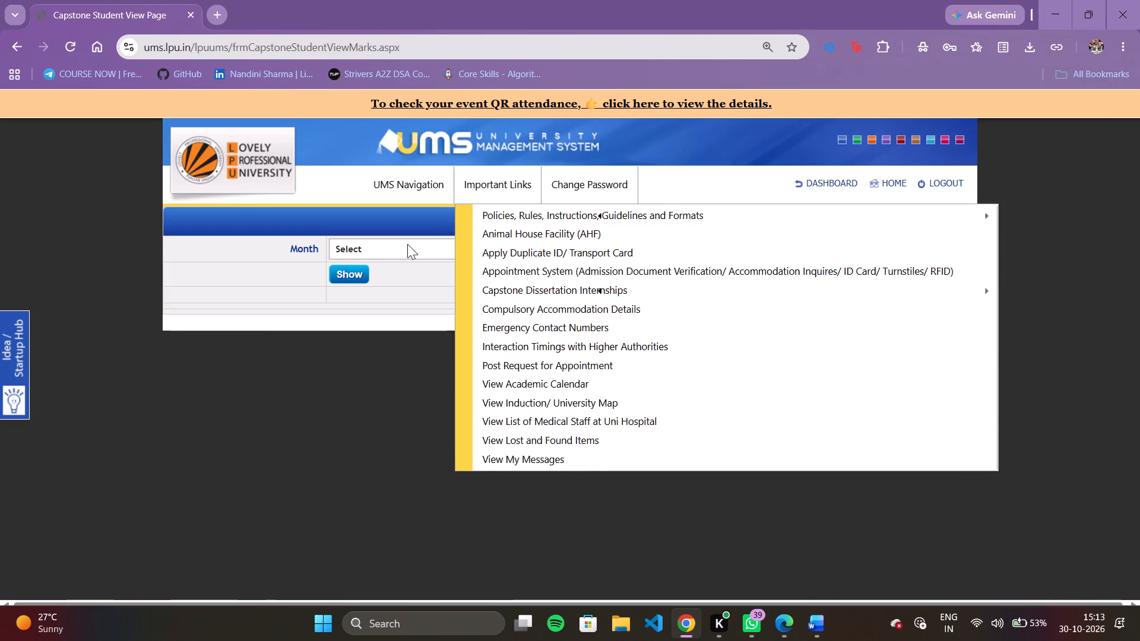
pyautogui.click(406, 245)
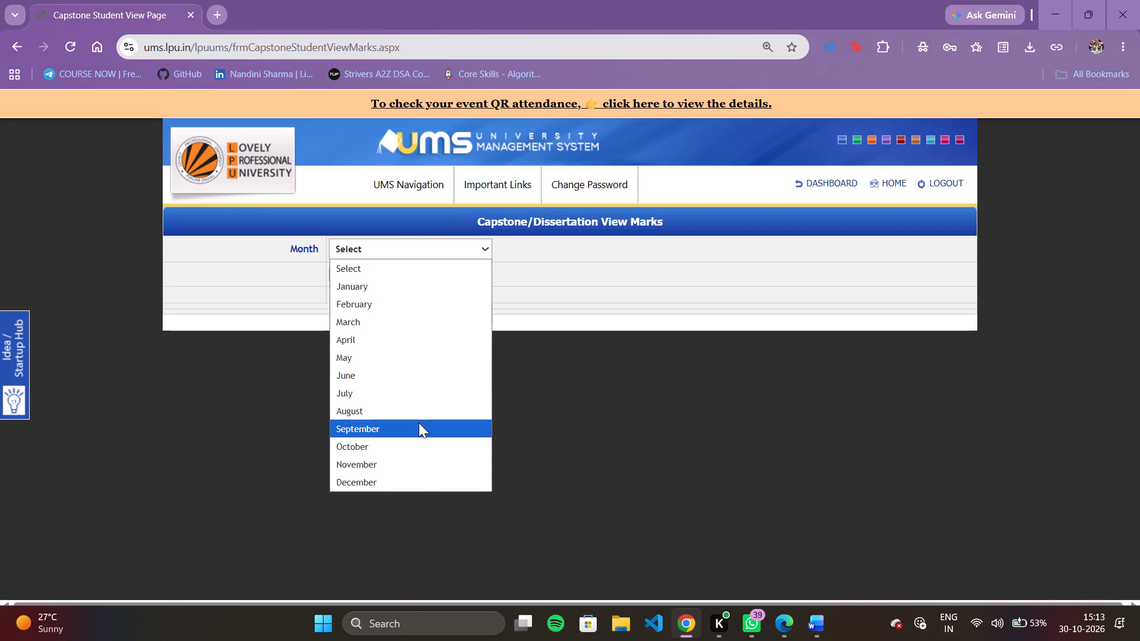
pyautogui.click(419, 423)
pyautogui.click(344, 278)
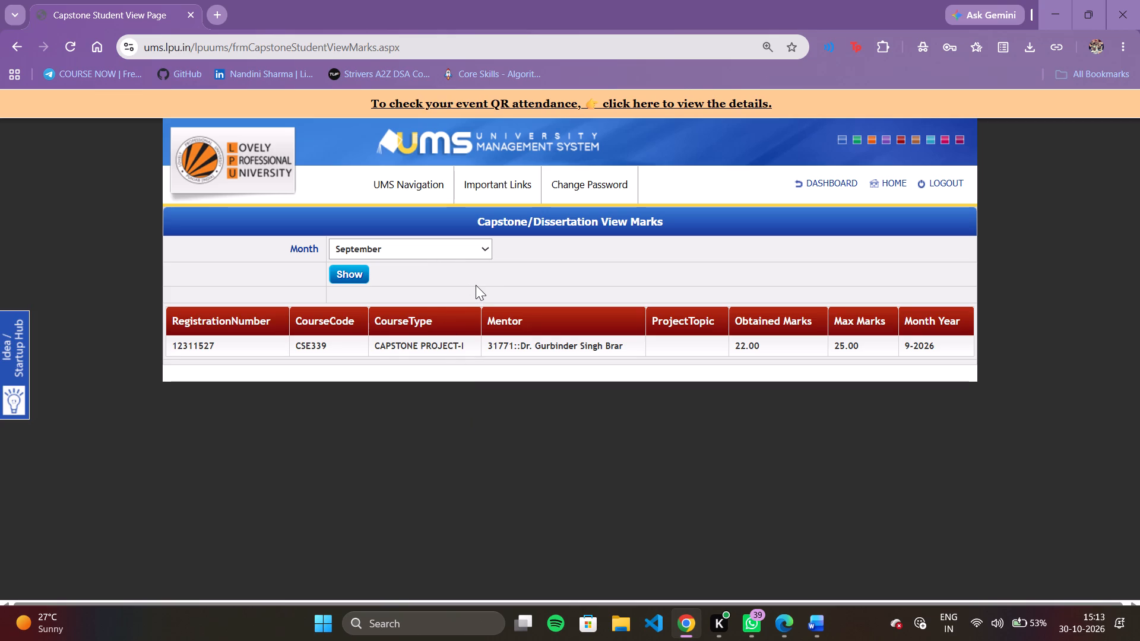
# Show the capstone marks record for October.
pyautogui.click(441, 252)
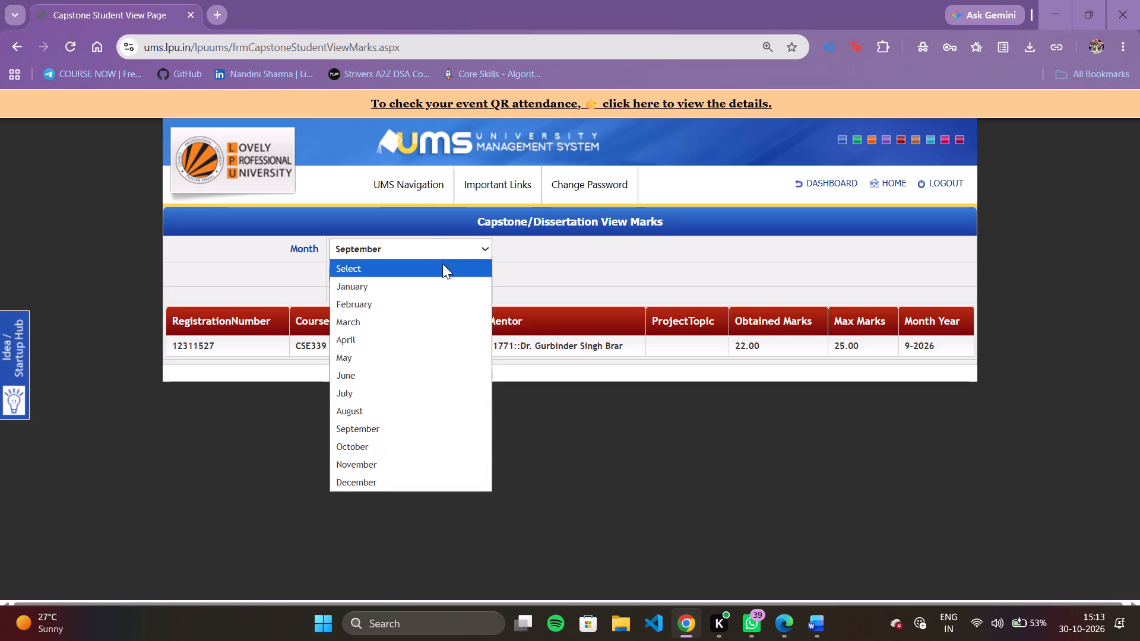
pyautogui.click(436, 448)
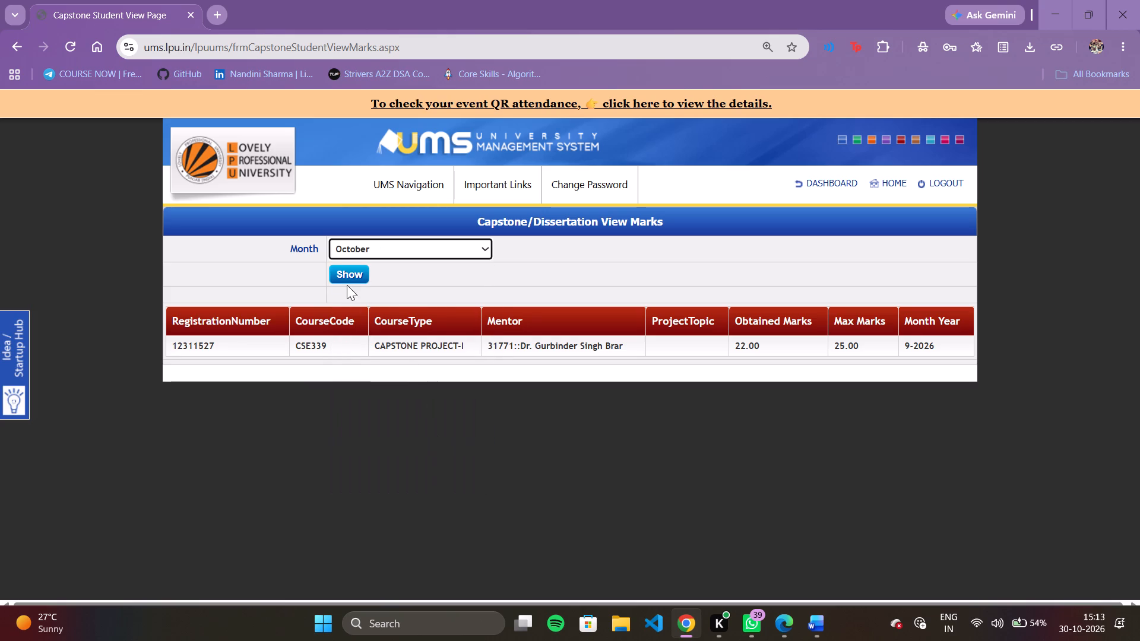
pyautogui.click(339, 274)
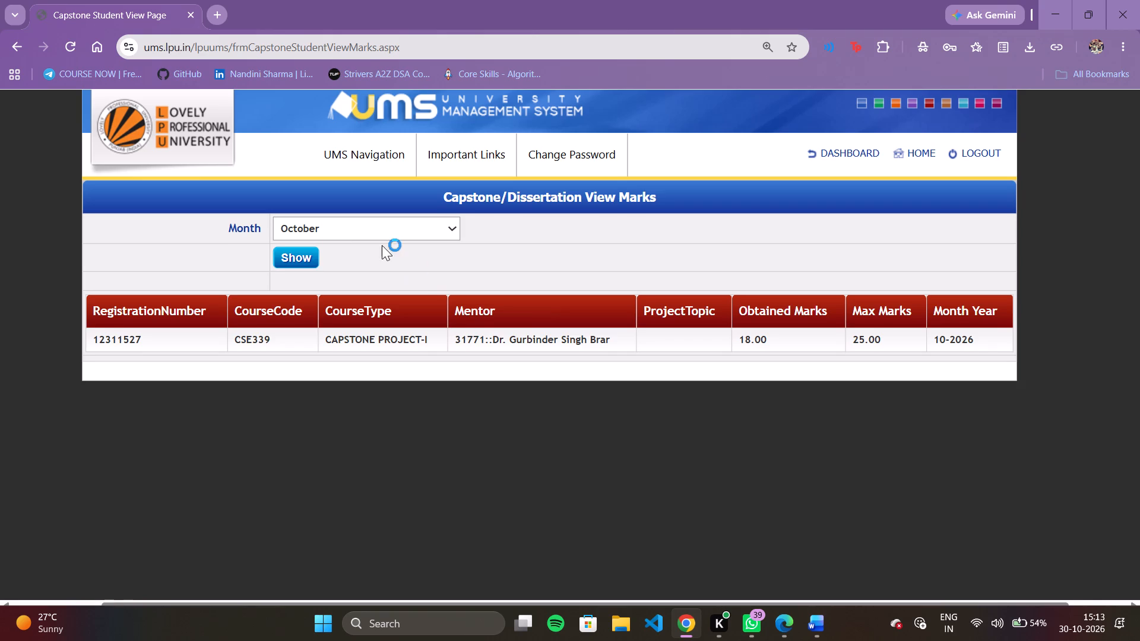
pyautogui.click(350, 224)
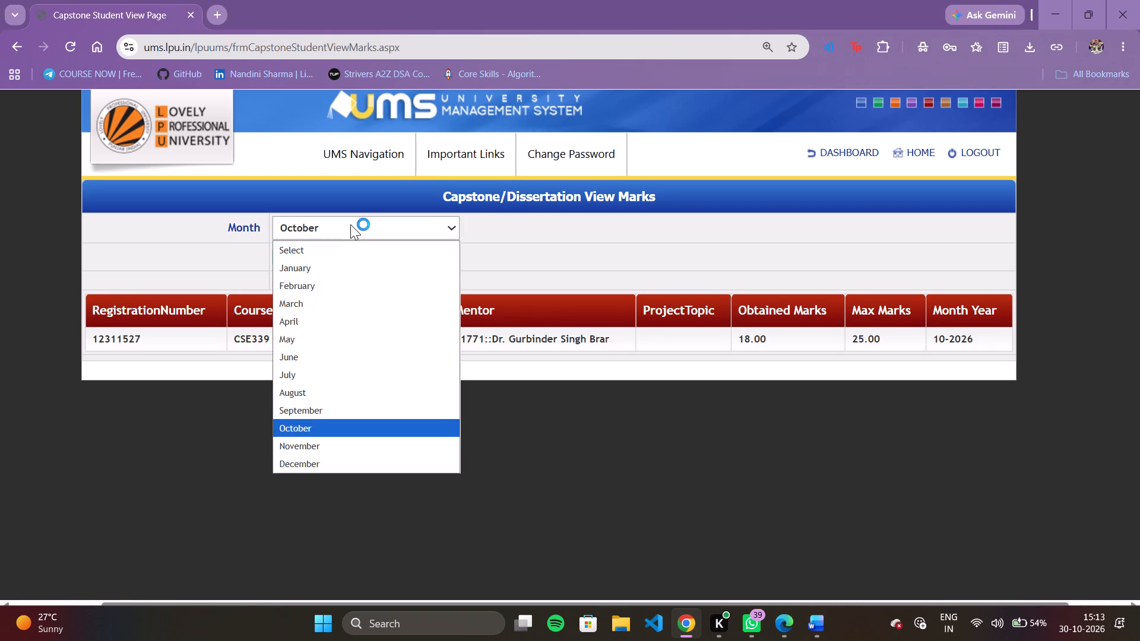
pyautogui.click(552, 221)
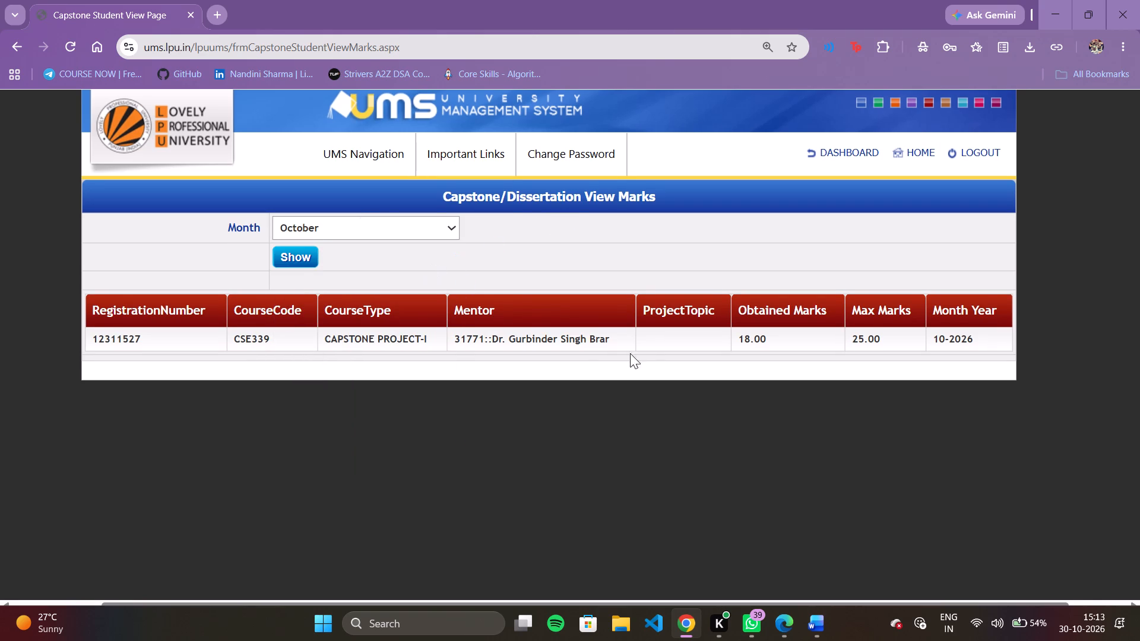
pyautogui.click(303, 262)
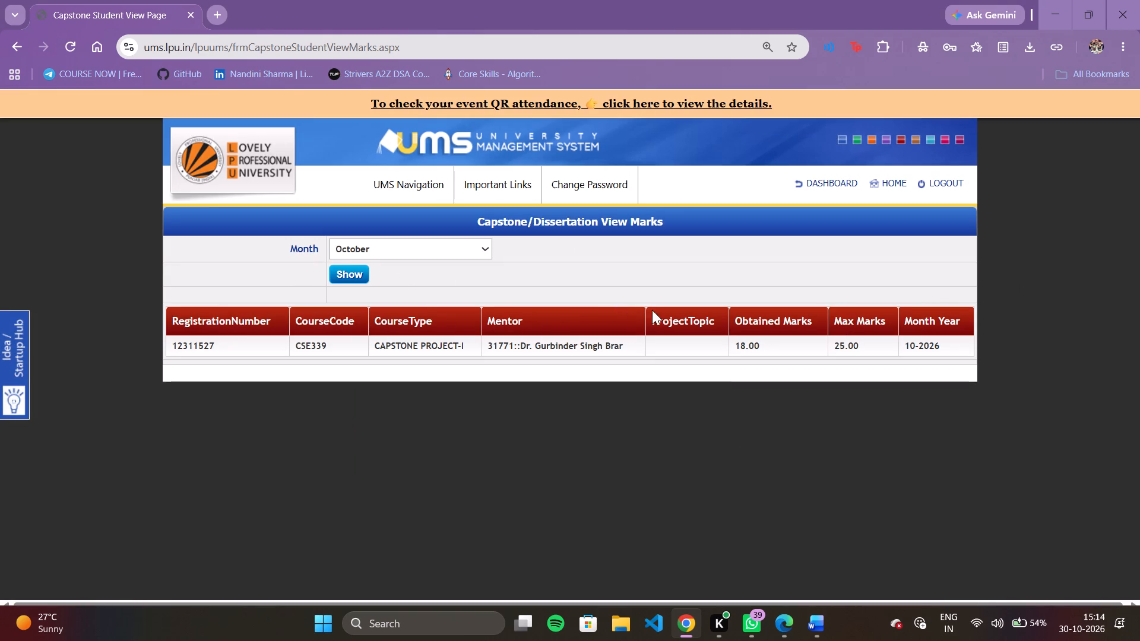
# Return to the Word paper beside the Edge reference and replace the "Faculty Supervisor / Mentor" placeholder with "Dr. ", keeping the superscript 2.
pyautogui.click(812, 633)
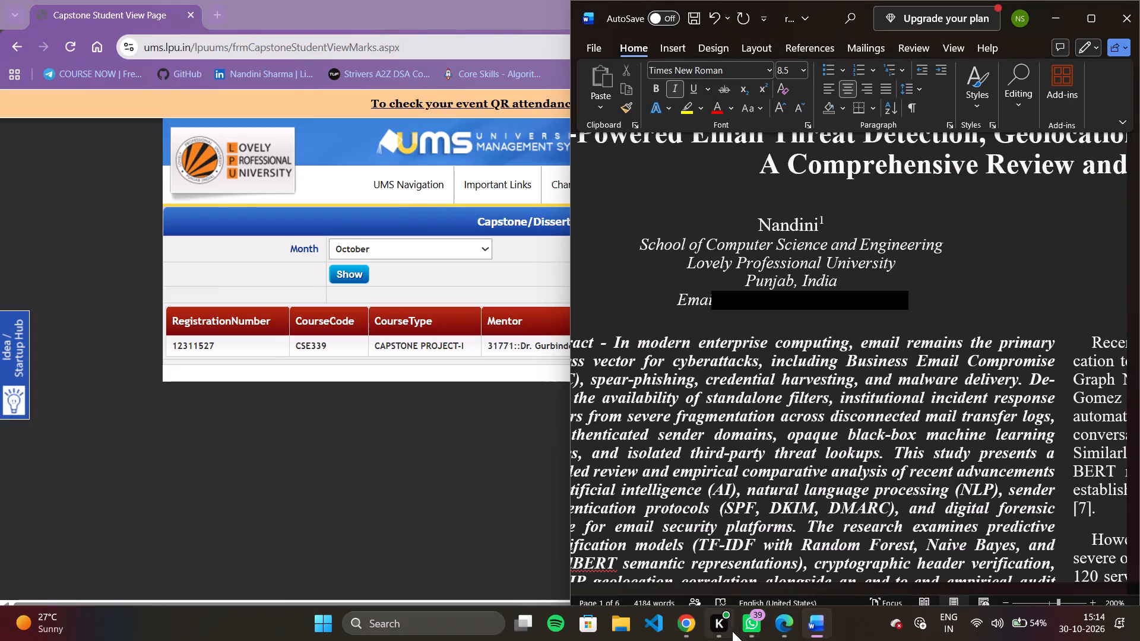
pyautogui.click(783, 634)
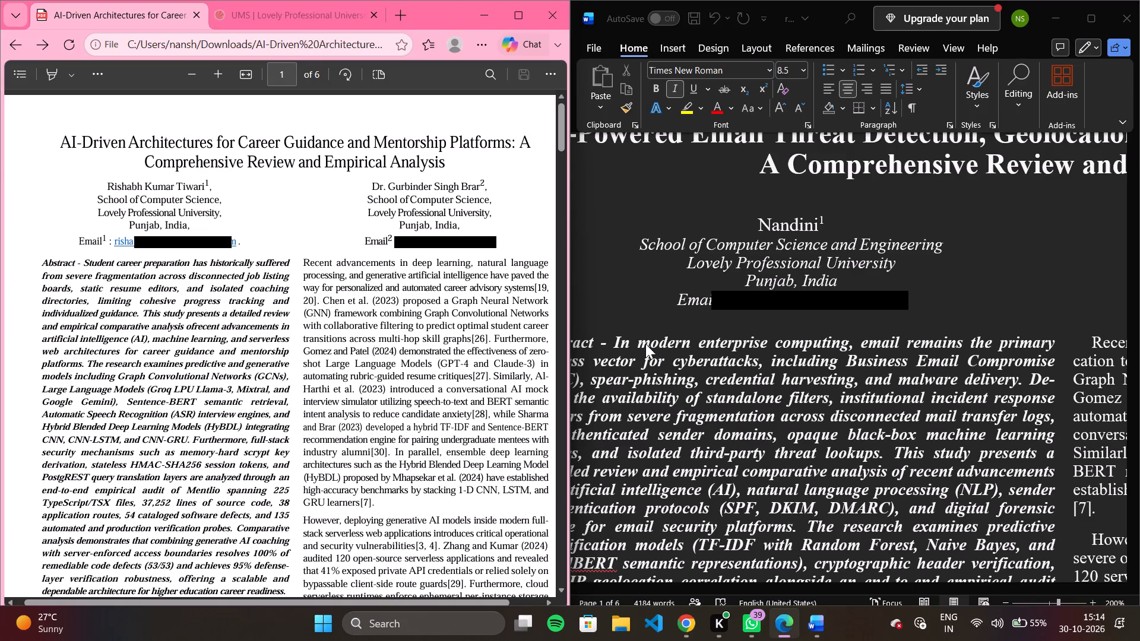
pyautogui.hscroll(-3, 951, 275)
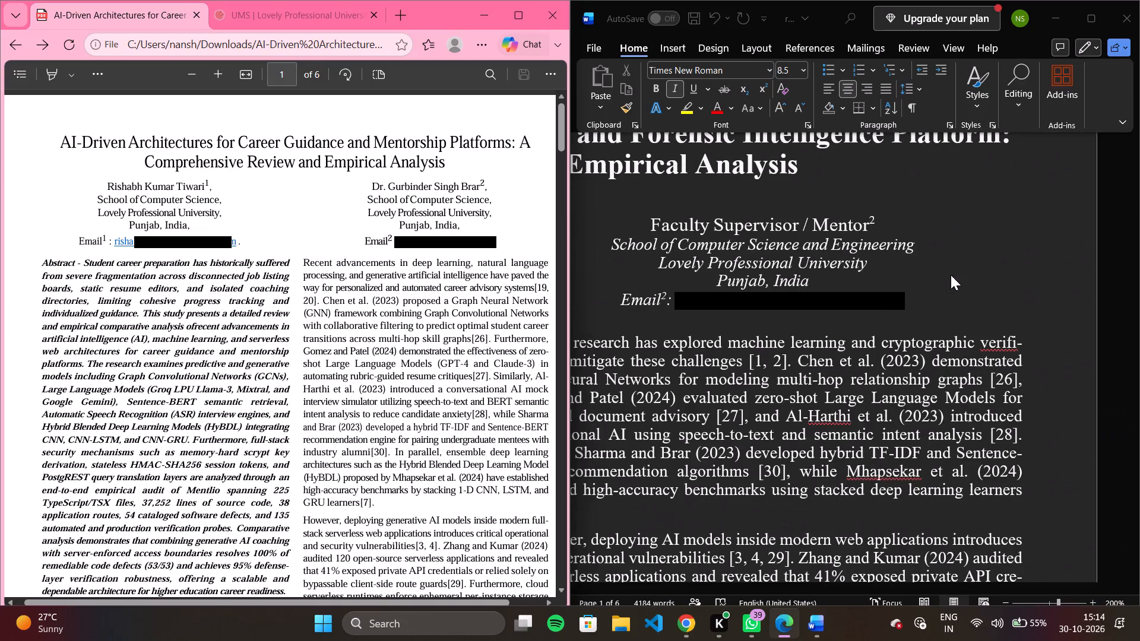
pyautogui.click(867, 224)
pyautogui.click(871, 217)
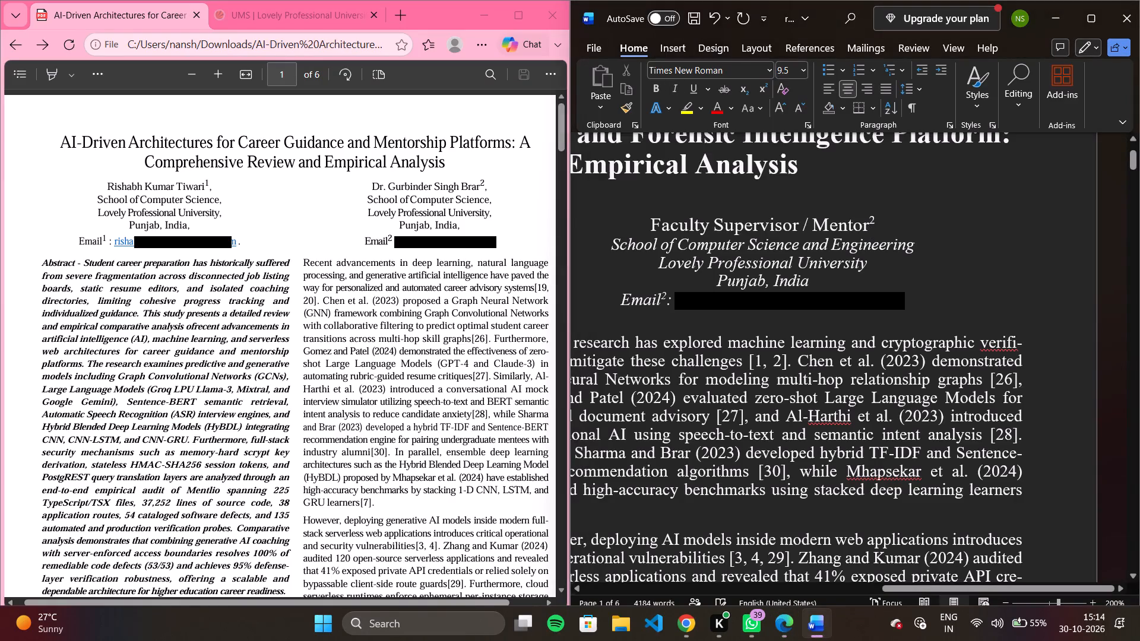
pyautogui.press('BackSpace')
pyautogui.press('BackSpace')
pyautogui.press('BackSpace')
pyautogui.press('BackSpace')
pyautogui.press('BackSpace')
pyautogui.press('BackSpace')
pyautogui.press('BackSpace')
pyautogui.press('BackSpace')
pyautogui.press('BackSpace')
pyautogui.press('BackSpace')
pyautogui.press('BackSpace')
pyautogui.press('BackSpace')
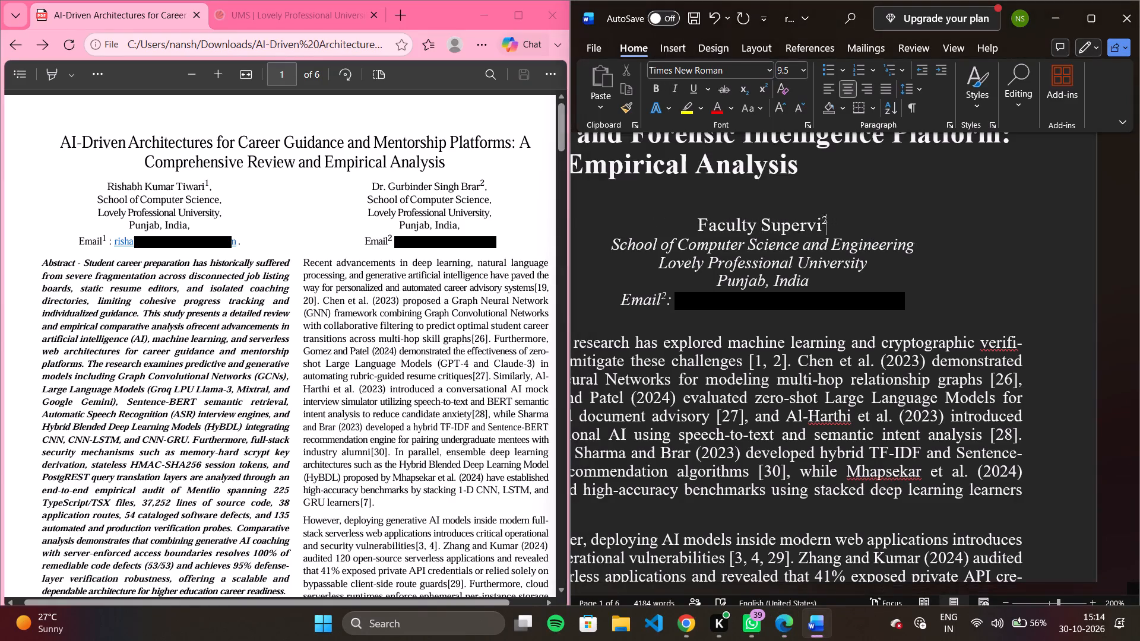
pyautogui.press('BackSpace')
pyautogui.press('BackSpace')
pyautogui.press('BackSpace')
pyautogui.press('BackSpace')
pyautogui.press('BackSpace')
pyautogui.press('BackSpace')
pyautogui.press('BackSpace')
pyautogui.press('BackSpace')
pyautogui.press('BackSpace')
pyautogui.press('BackSpace')
pyautogui.press('BackSpace')
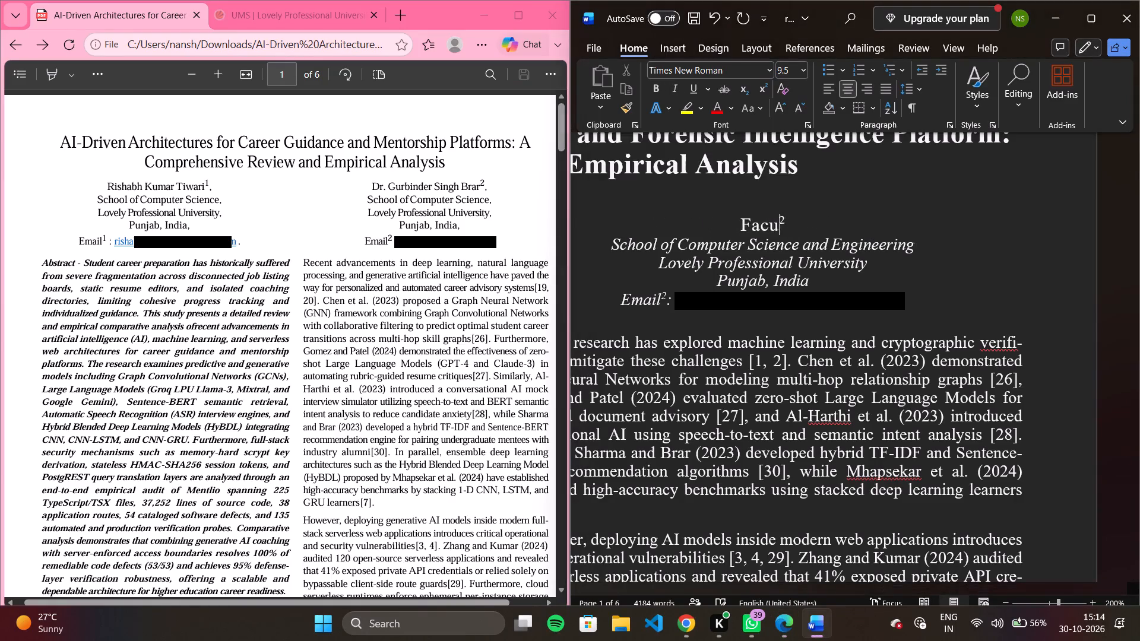
pyautogui.press('BackSpace')
pyautogui.press('BackSpace')
pyautogui.press('BackSpace')
pyautogui.press('BackSpace')
pyautogui.write('.')
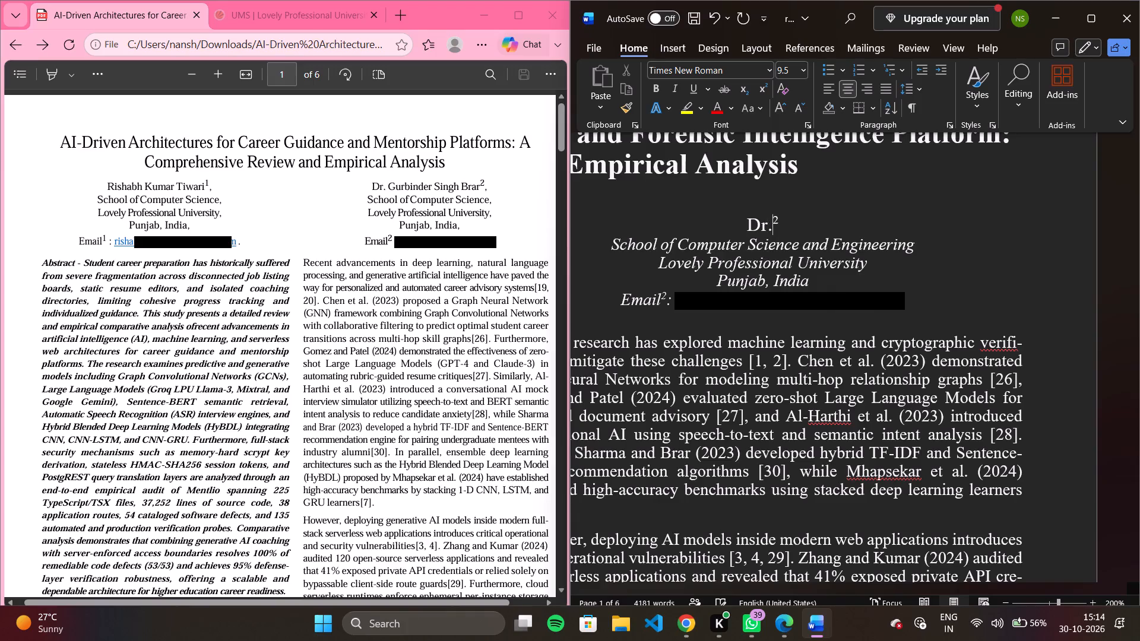
pyautogui.press('space')
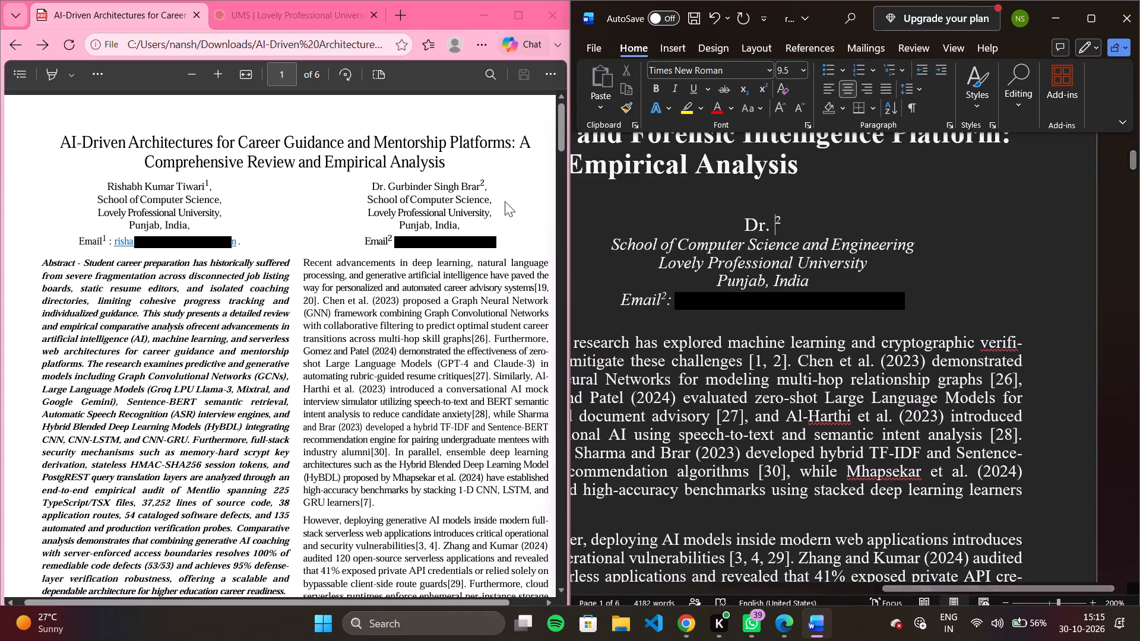
# Copy the mentor's name without its superscript from the reference paper and insert it after "Dr." in the Word paper's second author block.
pyautogui.moveTo(480, 186); pyautogui.dragTo(403, 182)
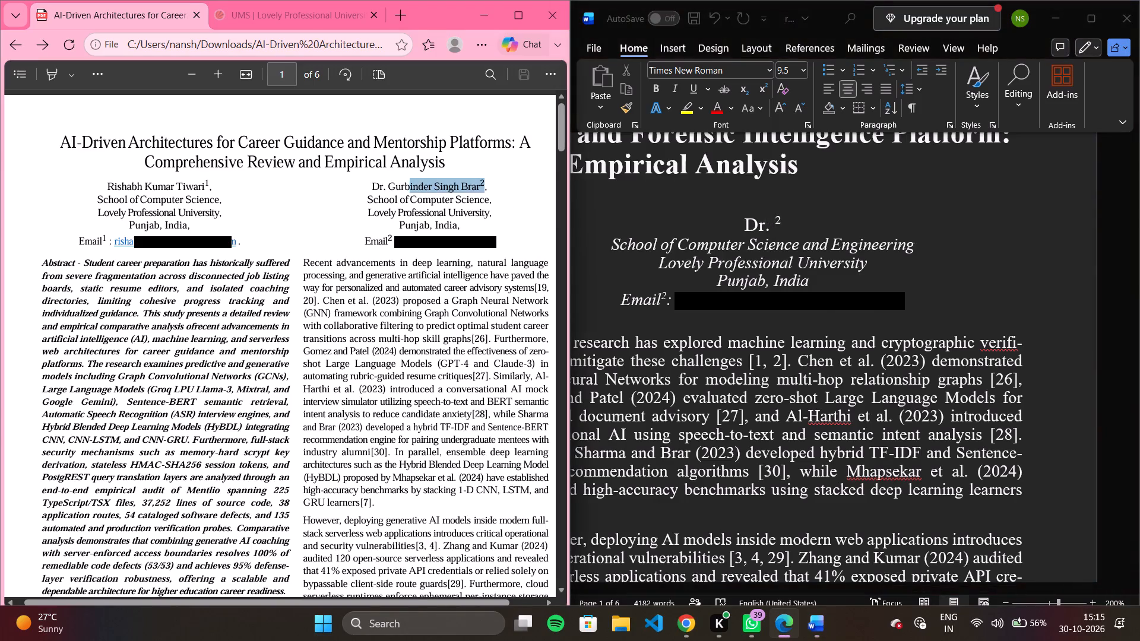
pyautogui.moveTo(403, 182); pyautogui.dragTo(394, 182)
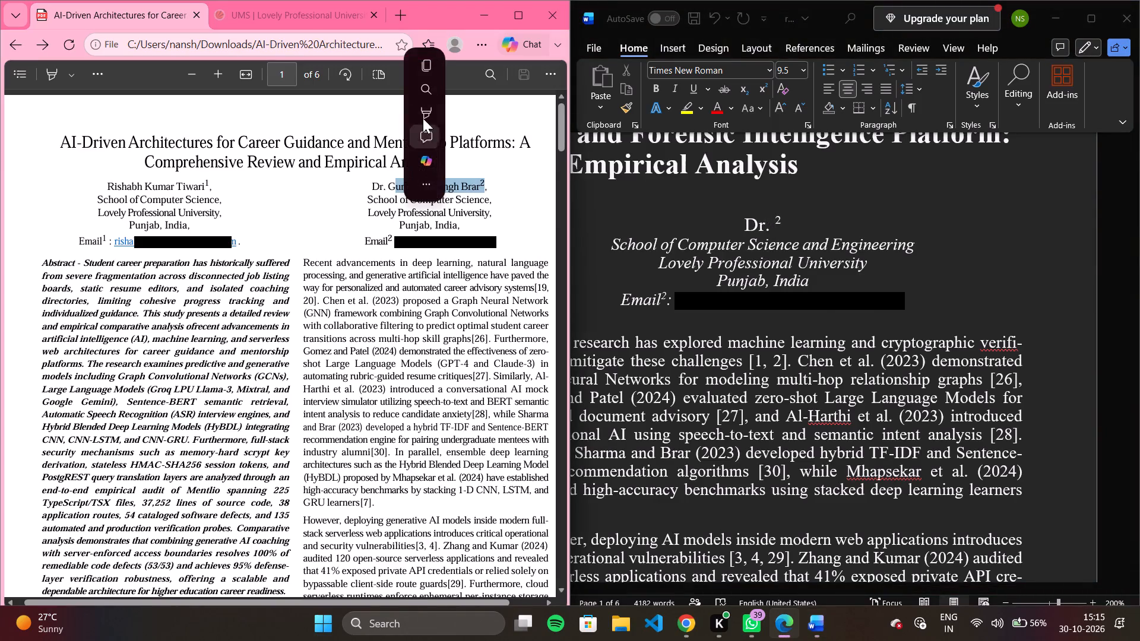
pyautogui.click(420, 65)
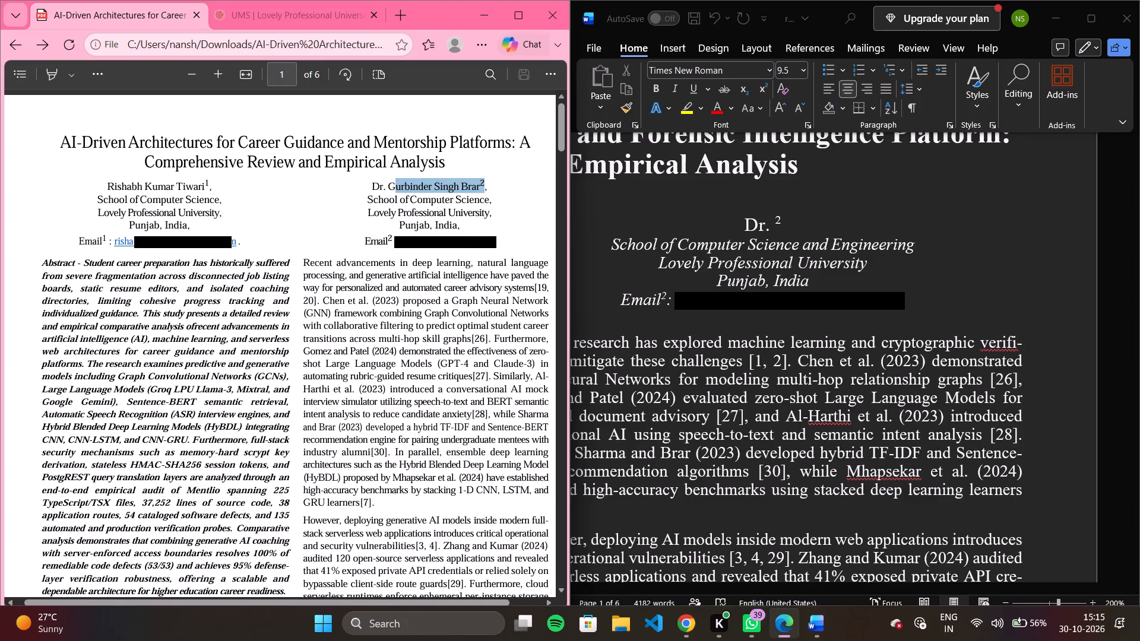
pyautogui.moveTo(387, 181); pyautogui.dragTo(482, 185)
pyautogui.moveTo(482, 185); pyautogui.dragTo(476, 186)
pyautogui.hotkey('ctrl', 'c')
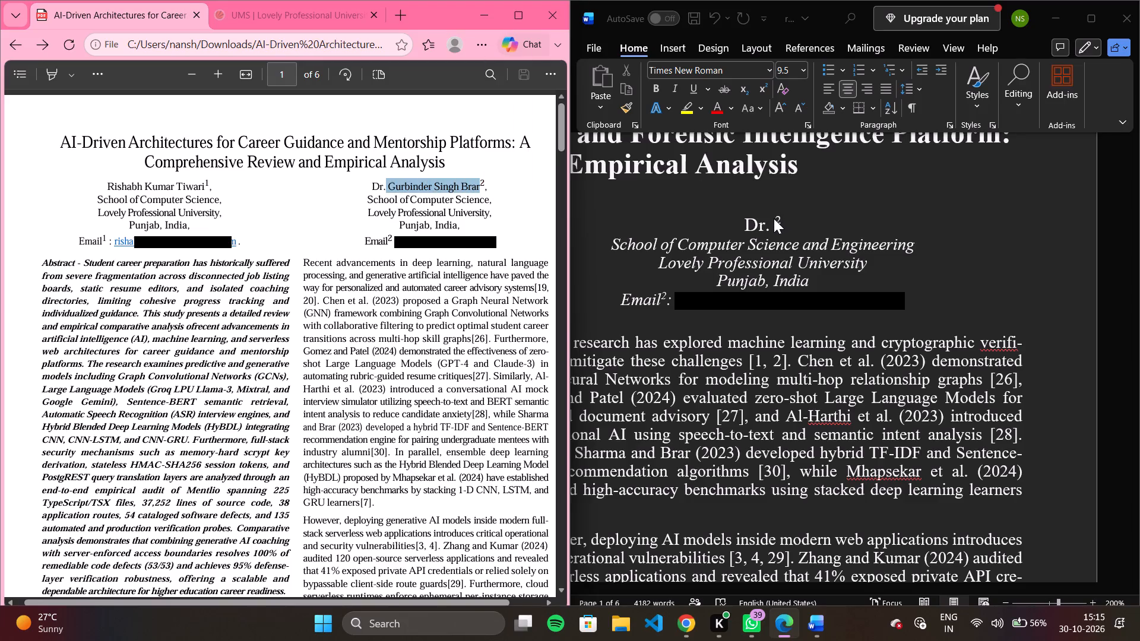
pyautogui.click(774, 218)
pyautogui.hotkey('ctrl', 'v')
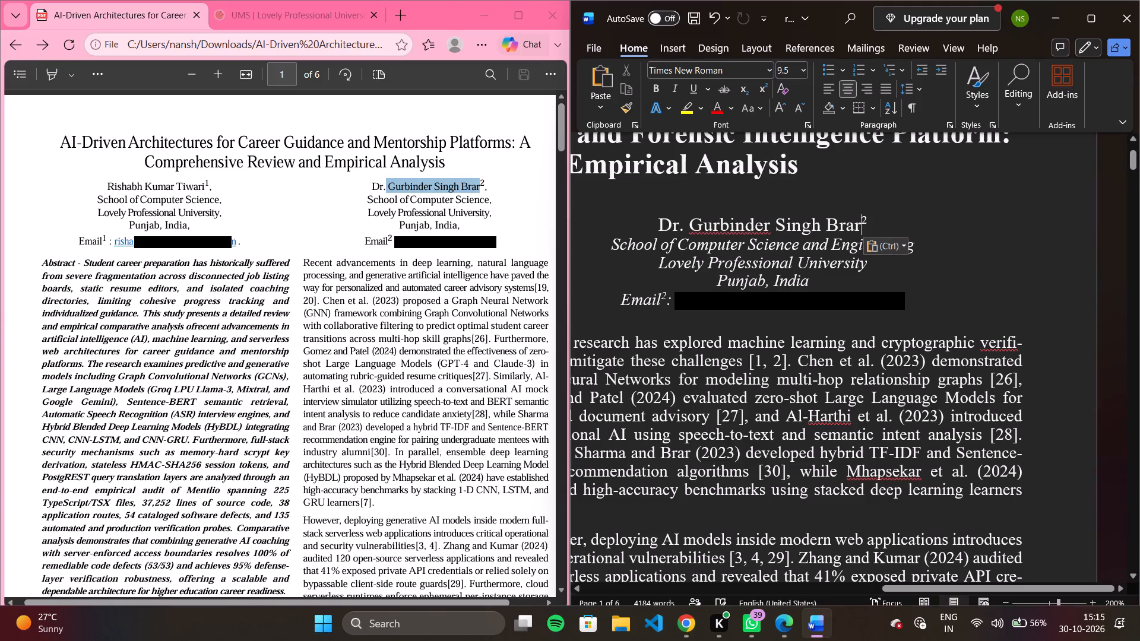
pyautogui.click(970, 242)
# Ignore all spelling flags on the mentor's first name in the Word paper's second author block.
pyautogui.moveTo(768, 224); pyautogui.dragTo(691, 221)
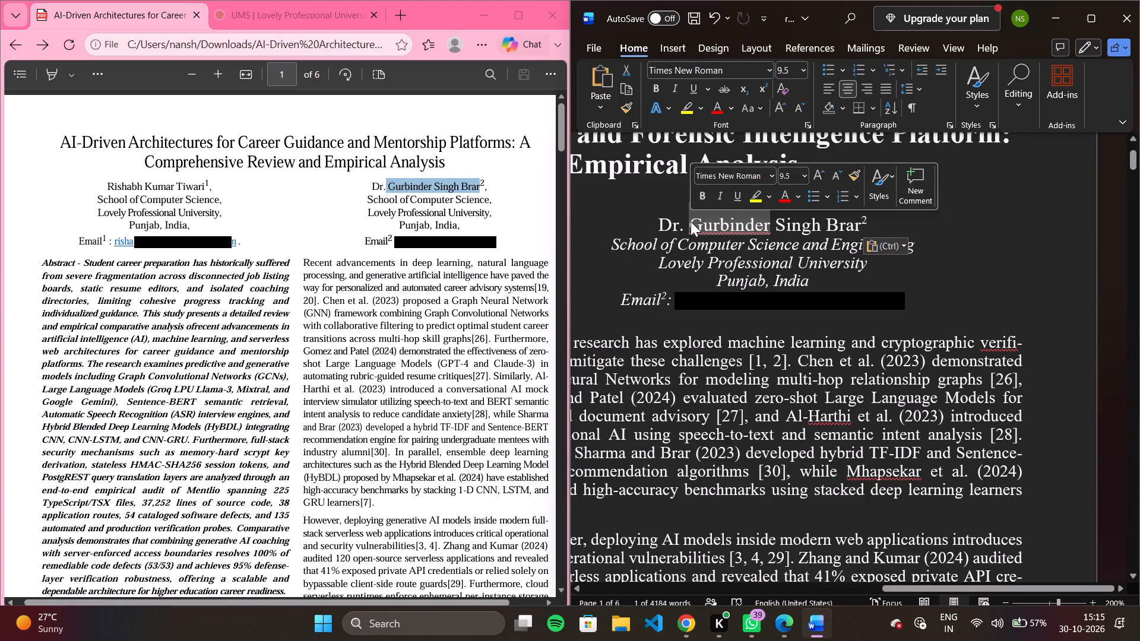
pyautogui.rightClick(691, 221)
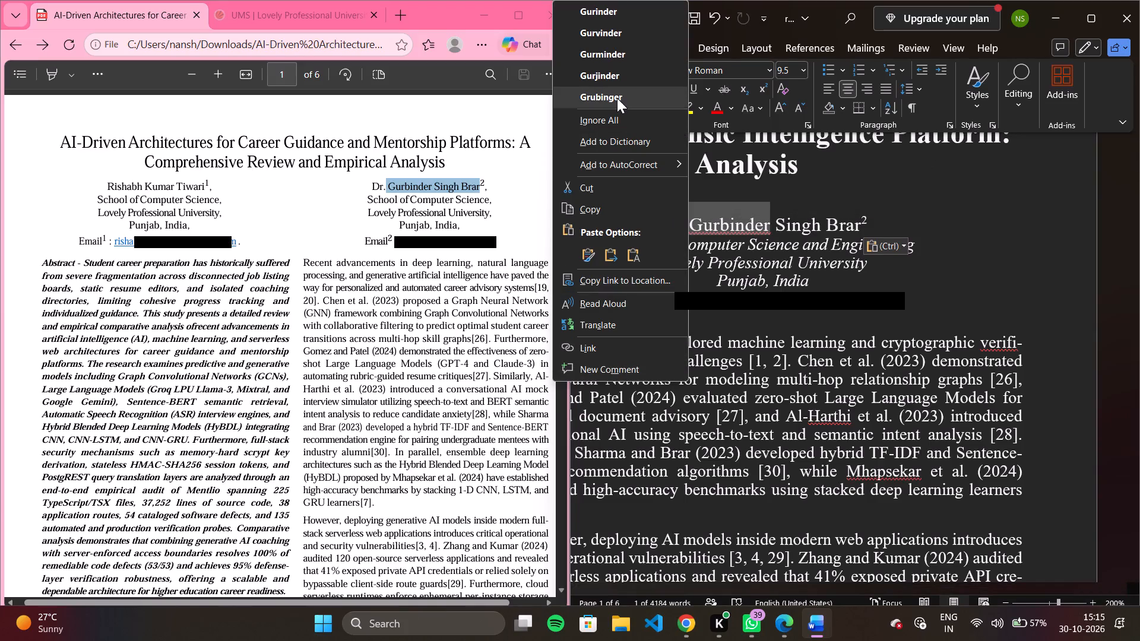
pyautogui.click(617, 112)
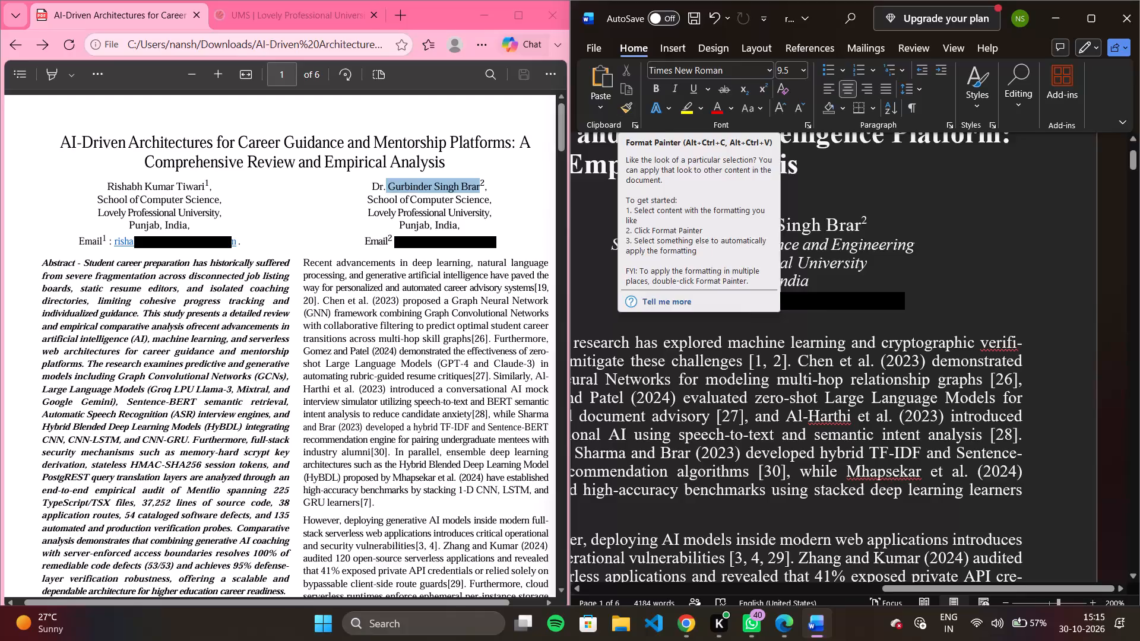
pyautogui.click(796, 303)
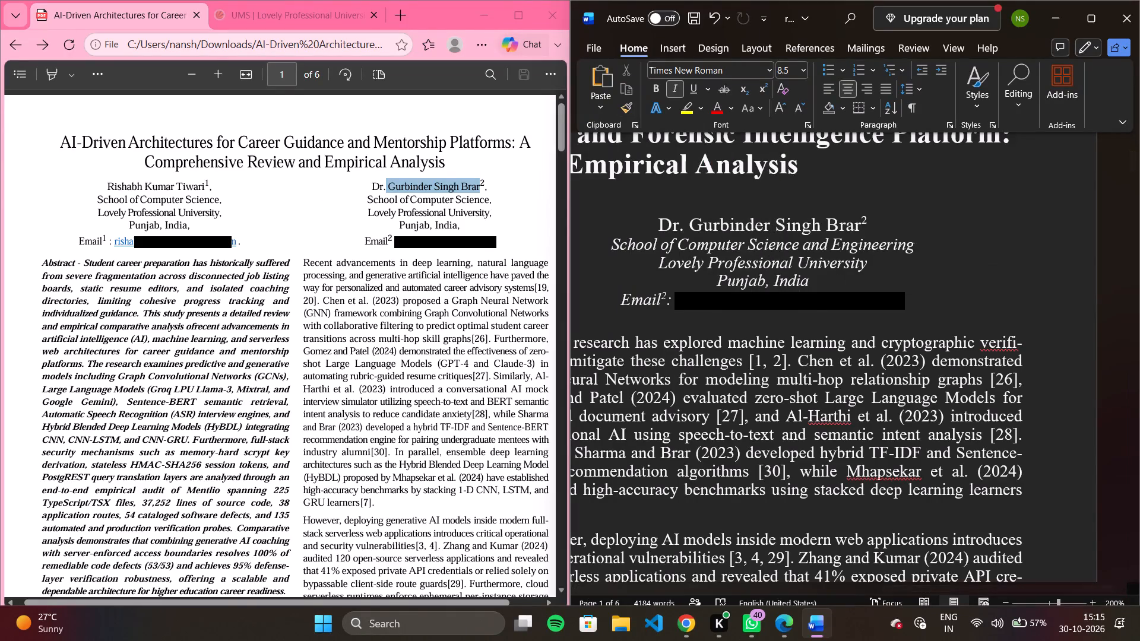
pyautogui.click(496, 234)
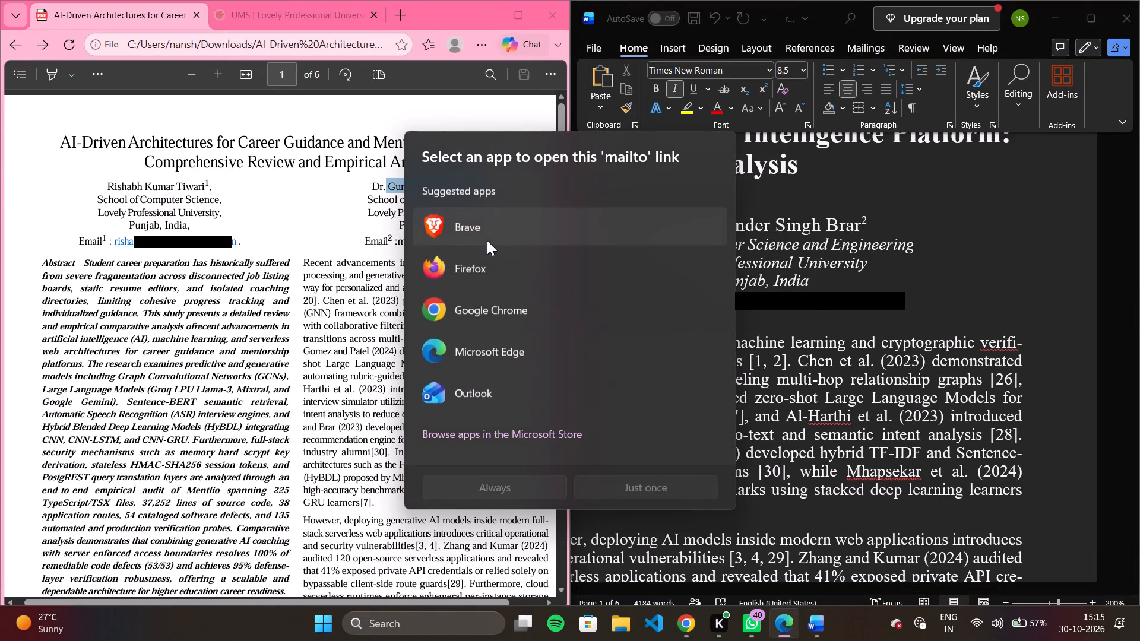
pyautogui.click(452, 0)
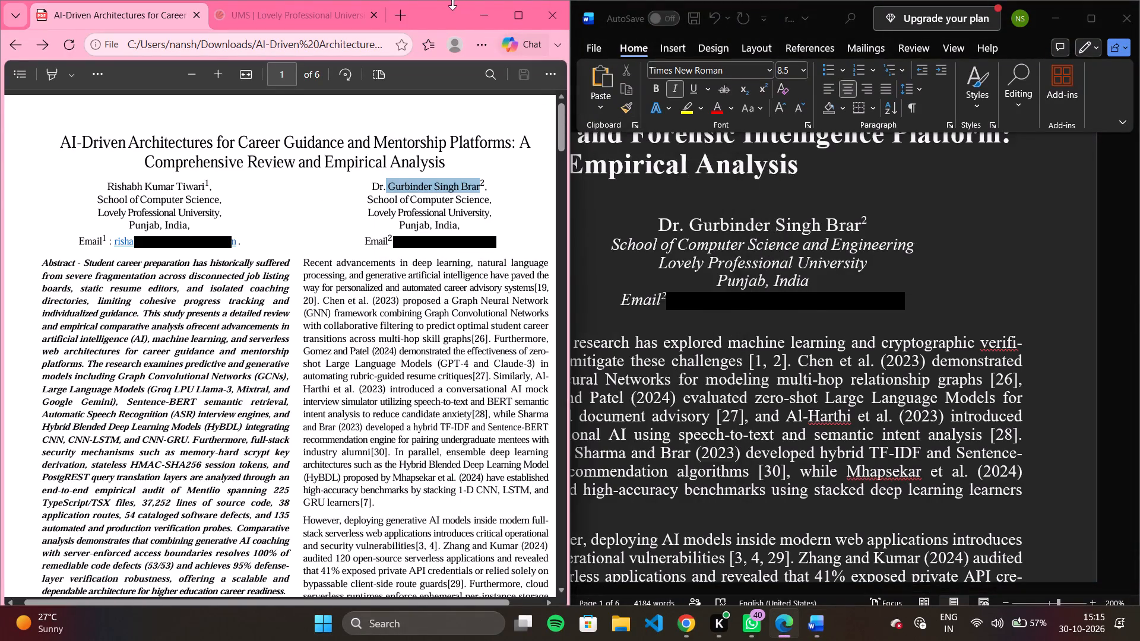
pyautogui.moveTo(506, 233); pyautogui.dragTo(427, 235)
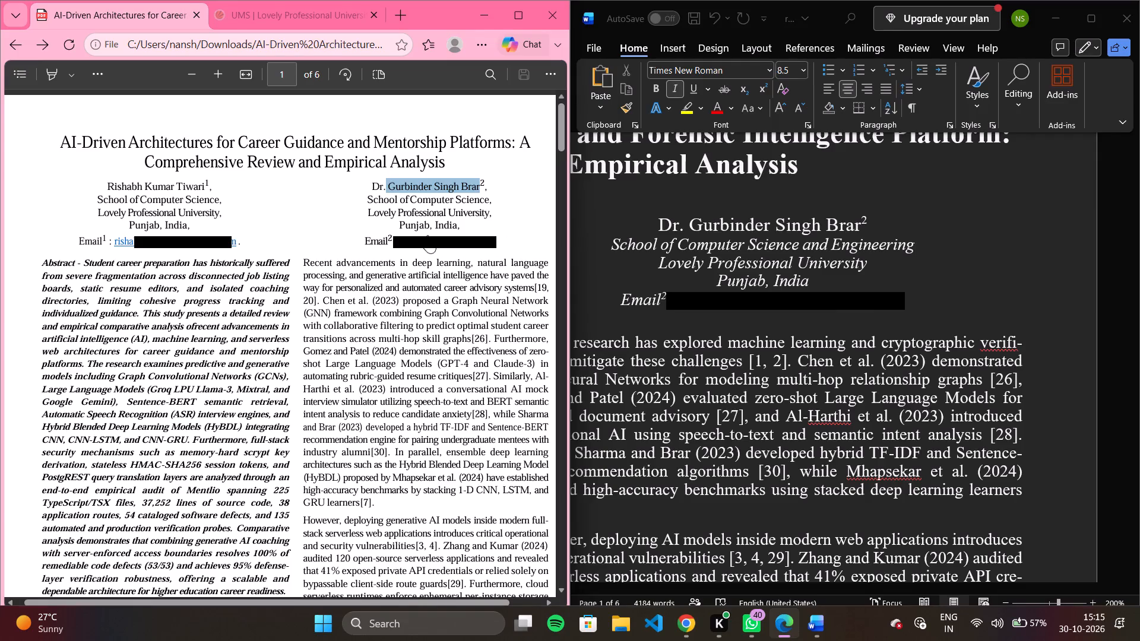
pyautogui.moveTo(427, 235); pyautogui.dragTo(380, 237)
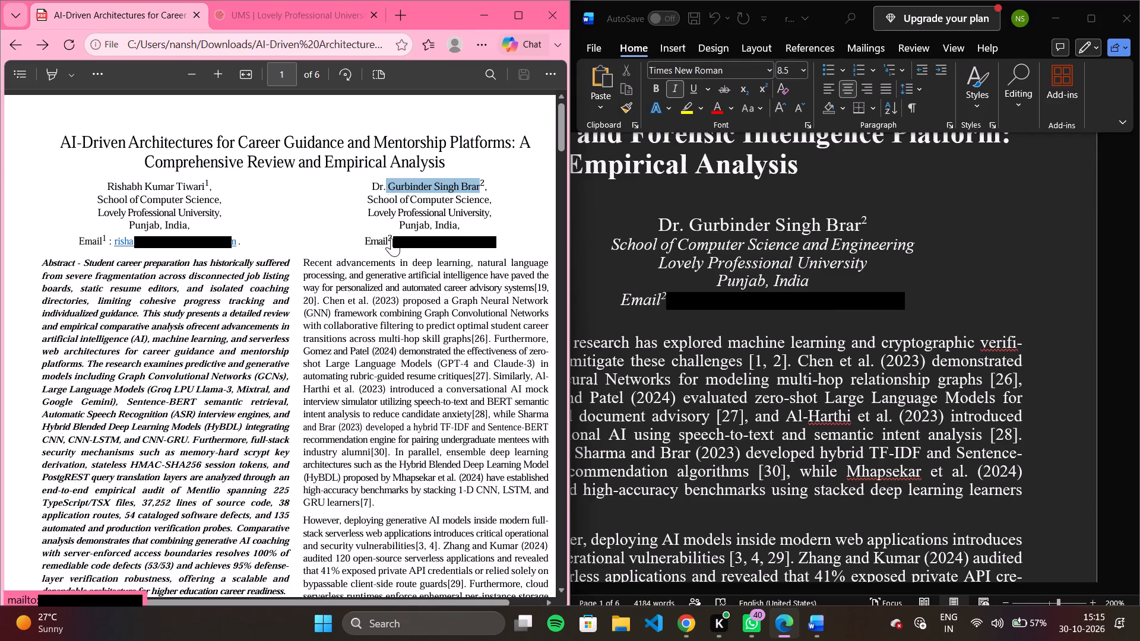
# Copy the mentor's email line from the Edge reference paper and paste it over the placeholder email in the Word paper's second author block.
pyautogui.click(901, 293)
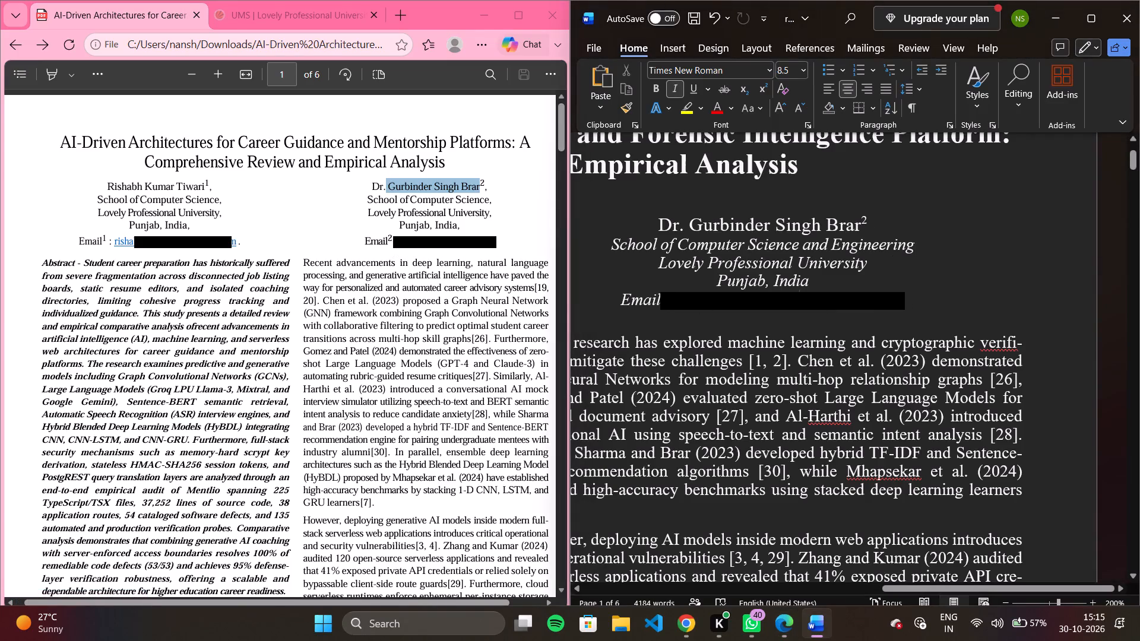
pyautogui.press('Right')
pyautogui.press('Right')
pyautogui.press('Right')
pyautogui.press('Right')
pyautogui.press('Right')
pyautogui.press('Right')
pyautogui.press('Right')
pyautogui.press('Right')
pyautogui.press('Right')
pyautogui.press('Right')
pyautogui.press('Right')
pyautogui.press('Right')
pyautogui.press('Right')
pyautogui.press('Right')
pyautogui.press('Right')
pyautogui.press('Right')
pyautogui.press('BackSpace')
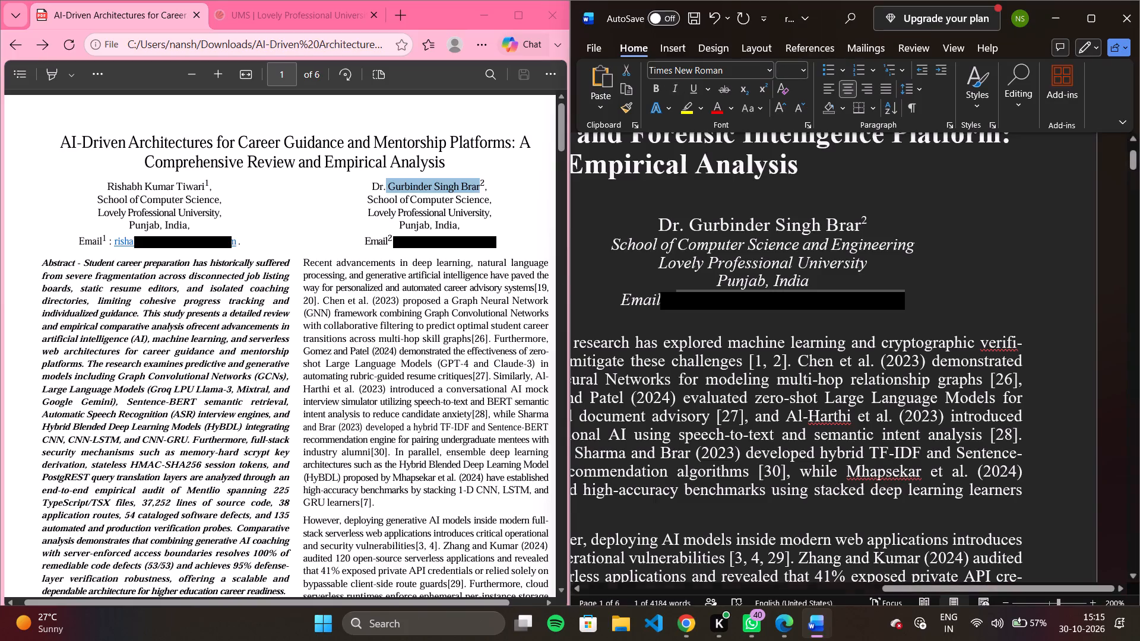
pyautogui.click(520, 221)
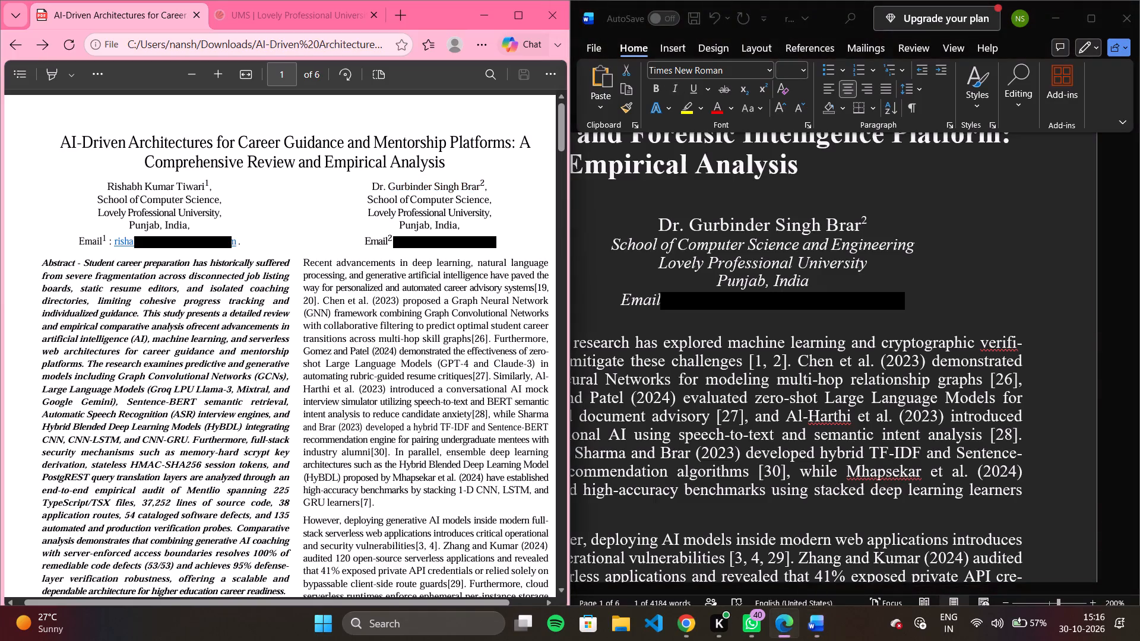
pyautogui.moveTo(358, 240); pyautogui.dragTo(533, 242)
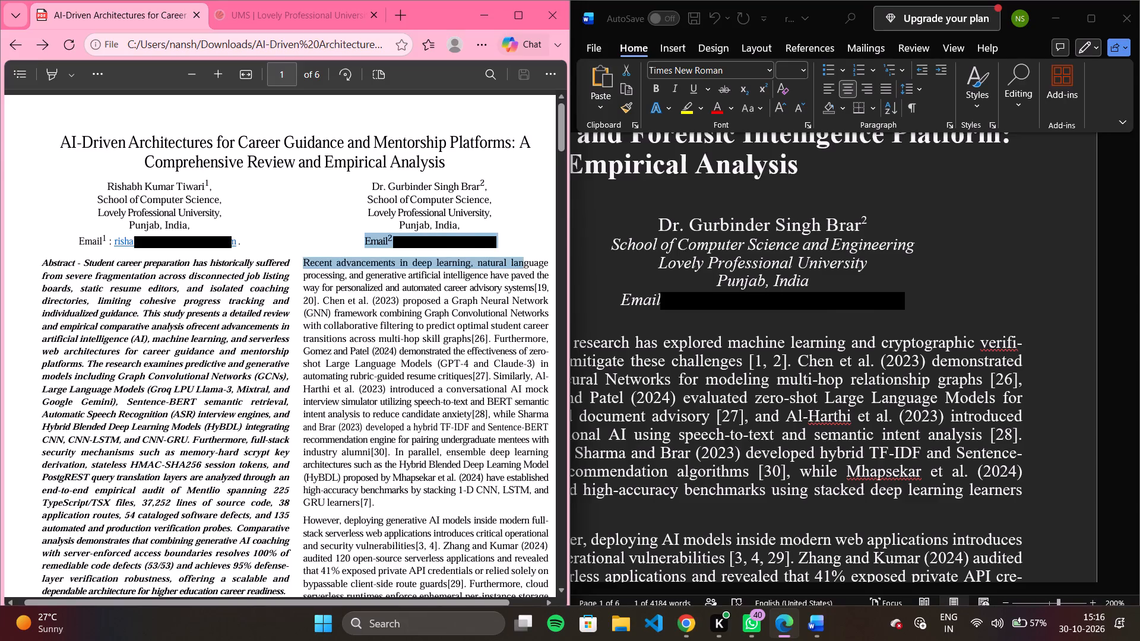
pyautogui.moveTo(533, 242); pyautogui.dragTo(511, 240)
pyautogui.hotkey('ctrl', 'c')
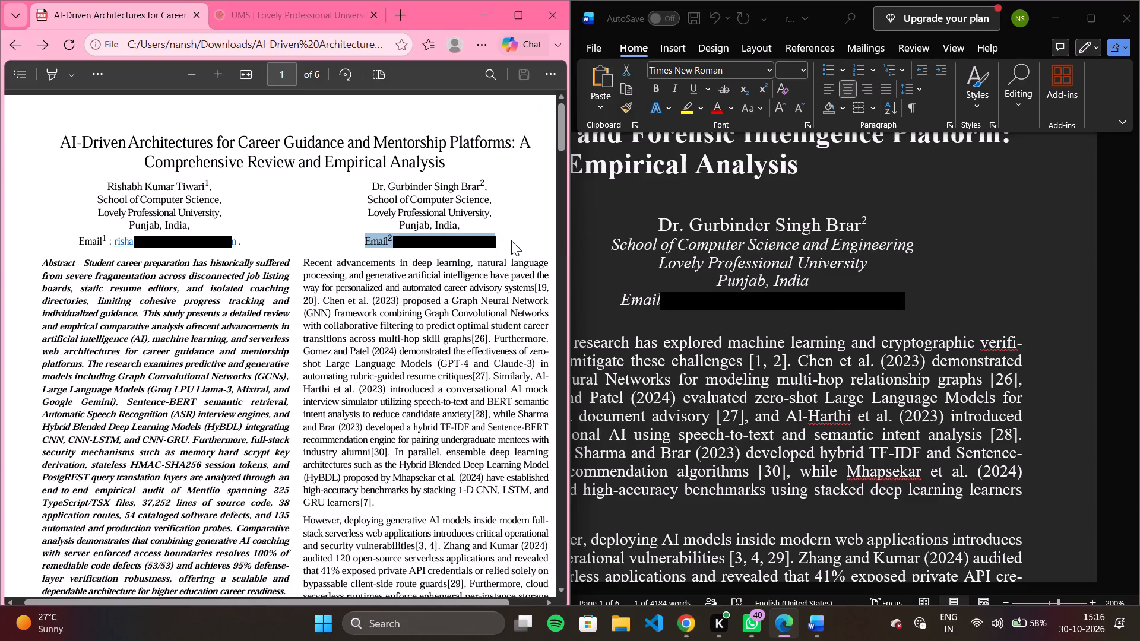
pyautogui.click(675, 295)
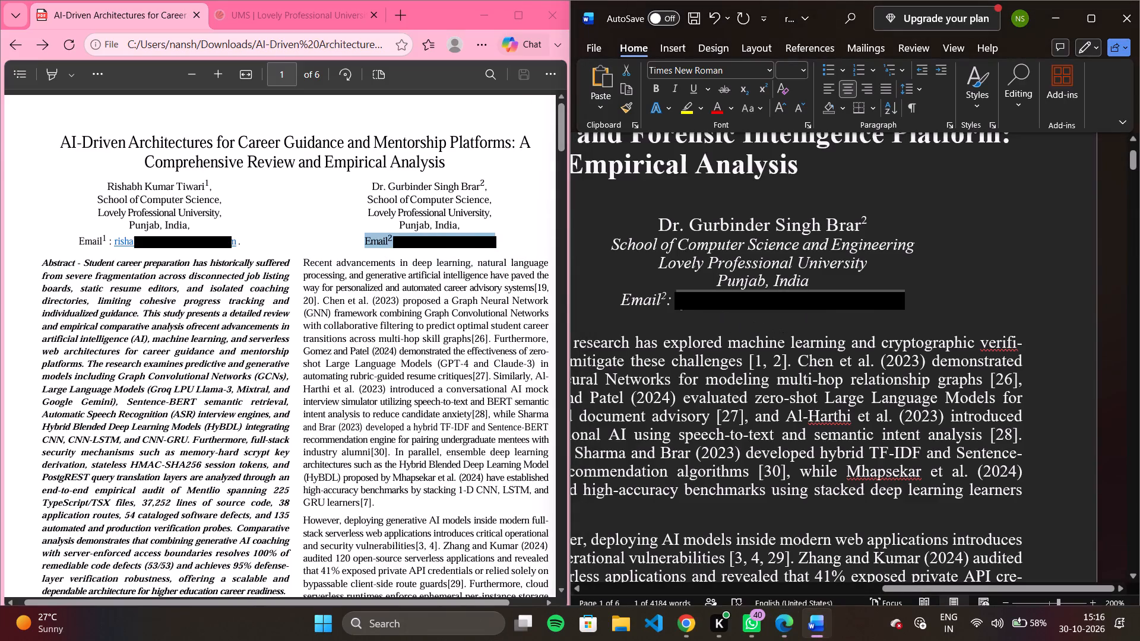
pyautogui.hotkey('ctrl', 'v')
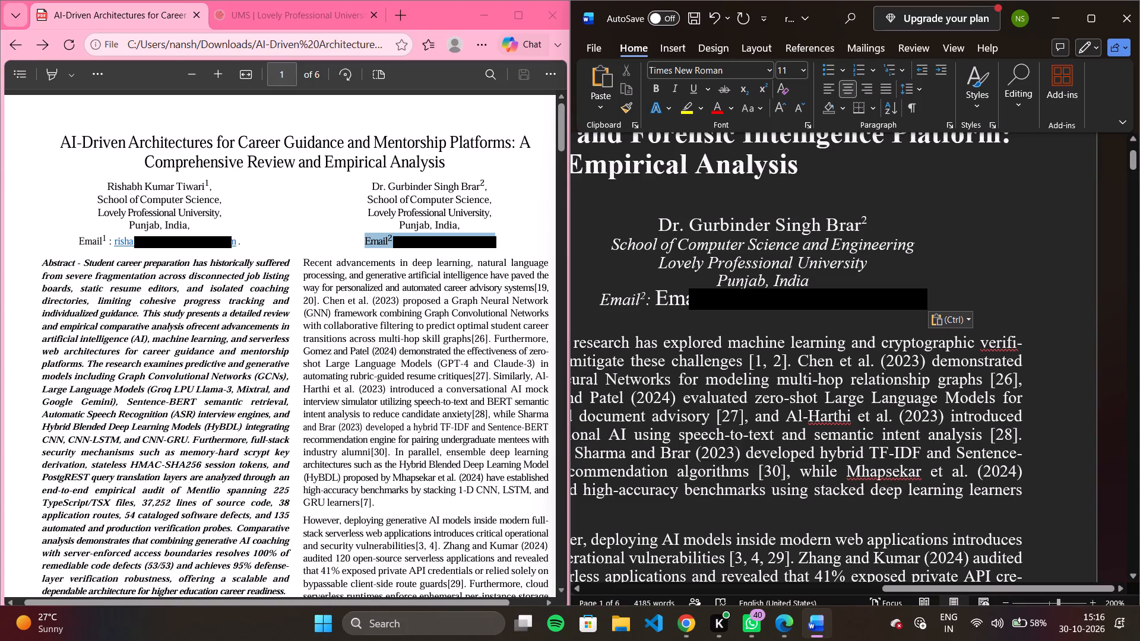
# Delete the duplicate "Email" label from the pasted line and copy the remaining email address.
pyautogui.moveTo(729, 300); pyautogui.dragTo(668, 296)
pyautogui.moveTo(668, 296); pyautogui.dragTo(668, 296)
pyautogui.press('BackSpace')
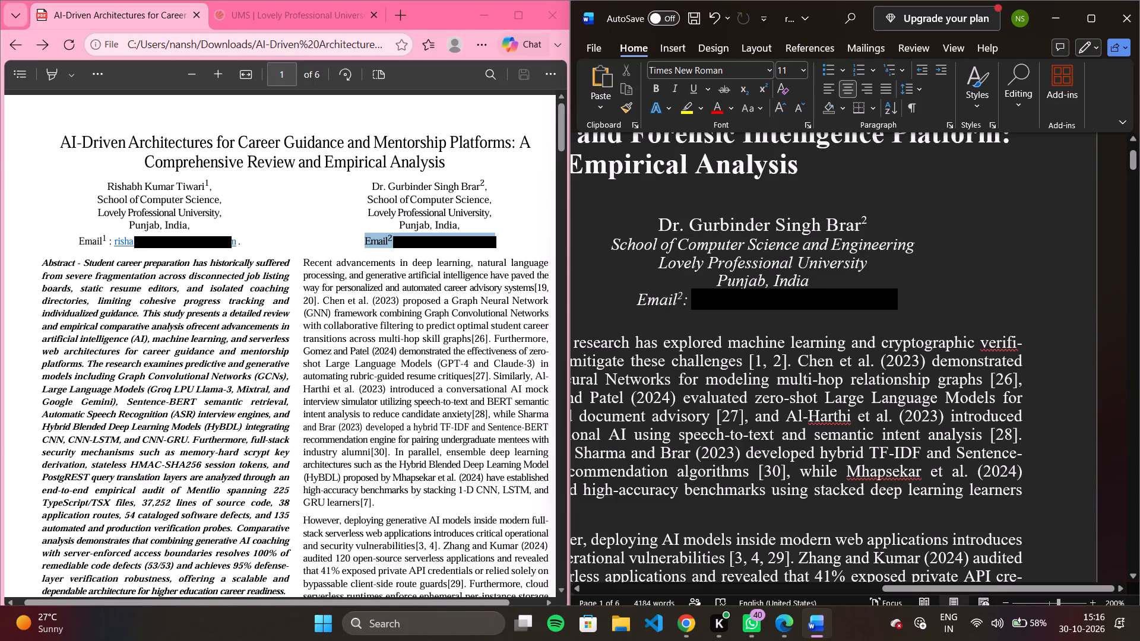
pyautogui.moveTo(894, 300); pyautogui.dragTo(701, 296)
pyautogui.hotkey('ctrl', 'c')
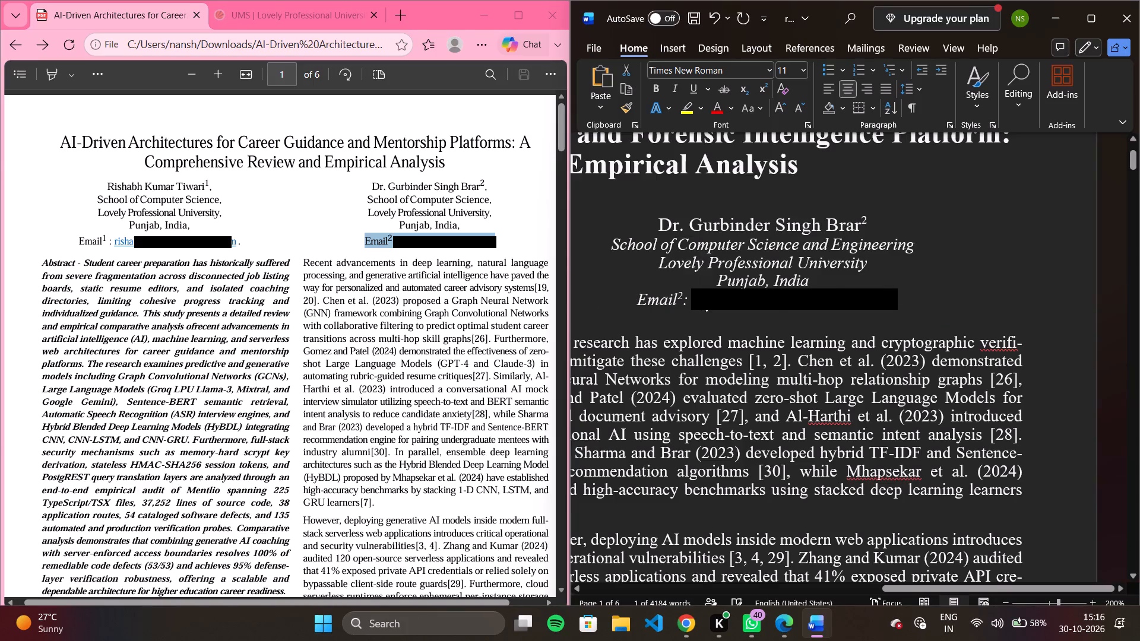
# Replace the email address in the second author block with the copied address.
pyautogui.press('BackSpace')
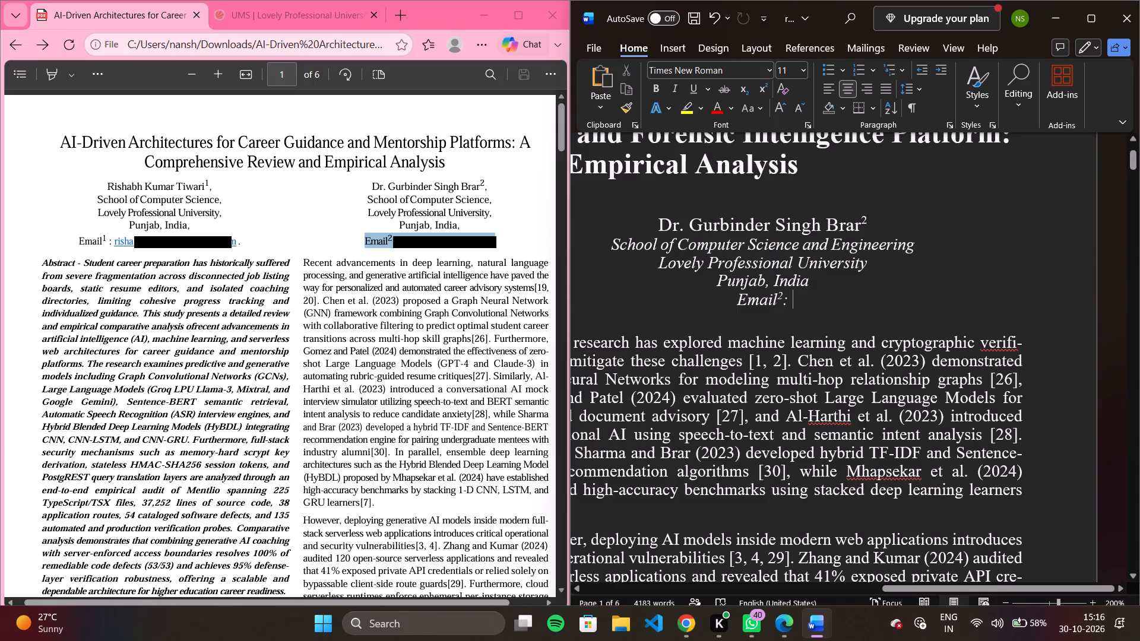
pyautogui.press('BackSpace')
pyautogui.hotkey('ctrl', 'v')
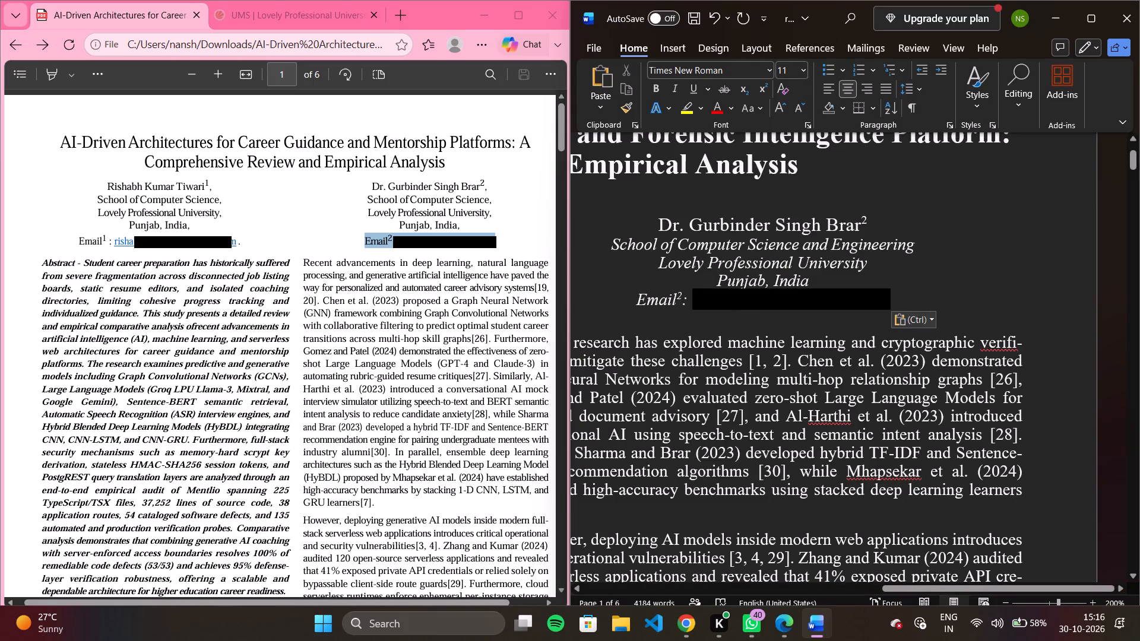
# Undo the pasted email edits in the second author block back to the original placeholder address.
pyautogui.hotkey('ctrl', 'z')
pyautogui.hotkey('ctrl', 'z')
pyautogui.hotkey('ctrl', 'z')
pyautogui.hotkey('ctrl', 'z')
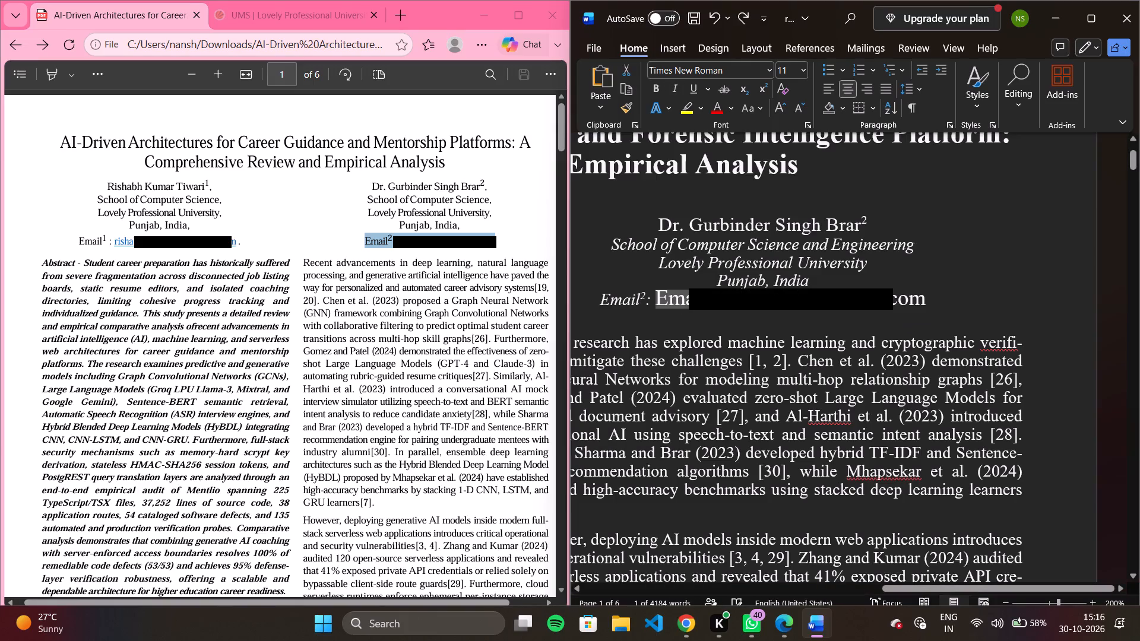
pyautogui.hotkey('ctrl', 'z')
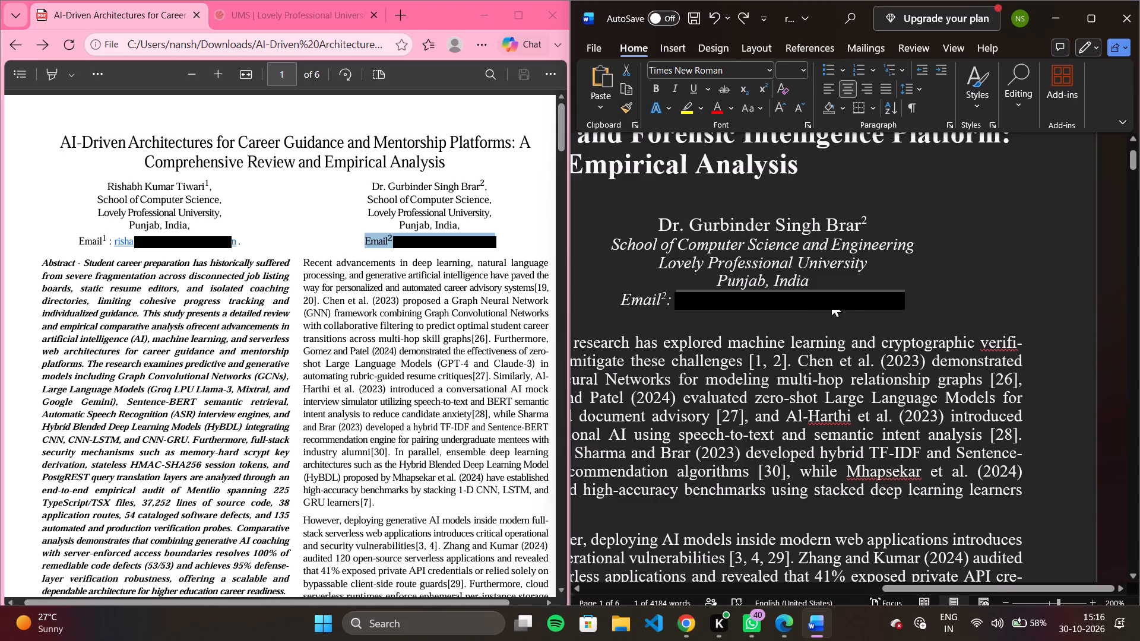
# Replace the placeholder username before the @ in the second author block's email line with the mentor's email username.
pyautogui.click(823, 302)
pyautogui.click(800, 300)
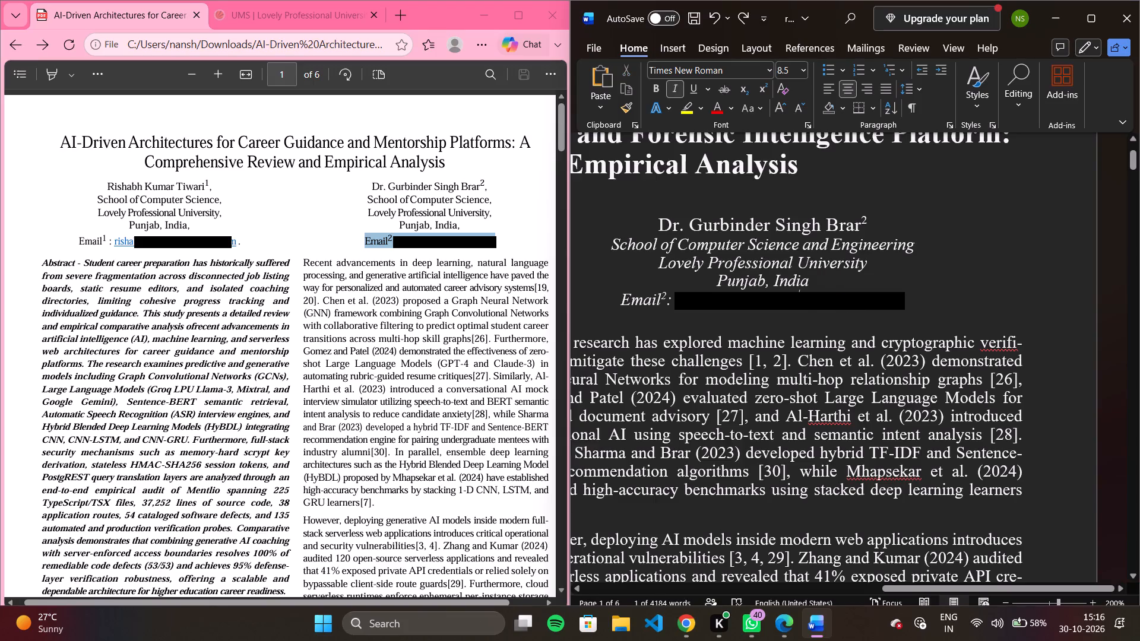
pyautogui.press('Left')
pyautogui.press('Right')
pyautogui.press('BackSpace')
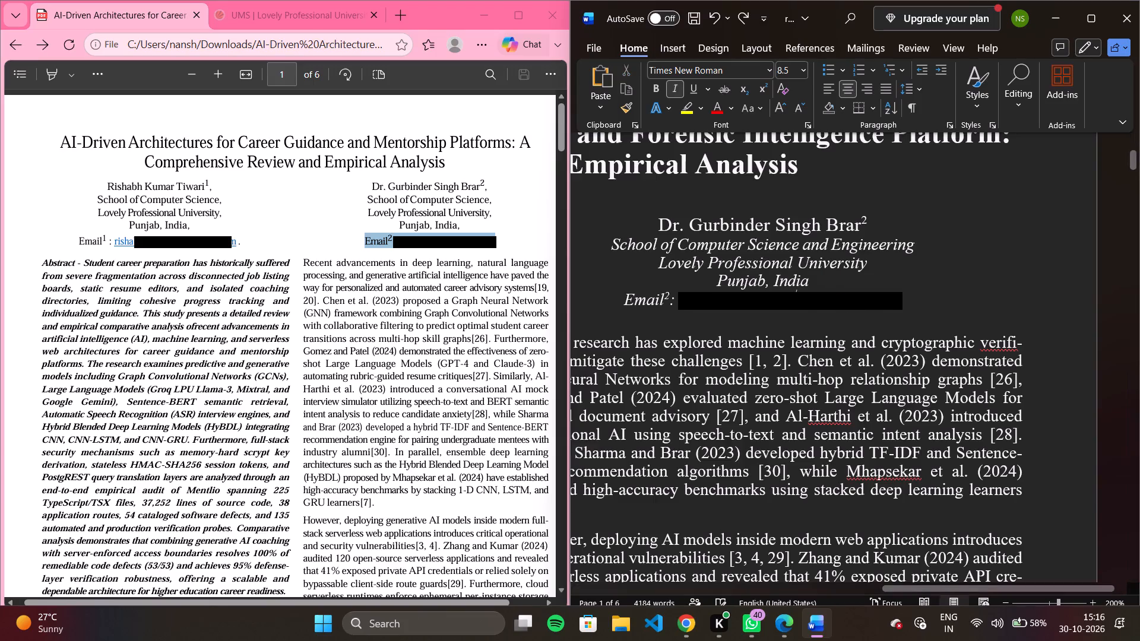
pyautogui.press('BackSpace')
pyautogui.press('BackSpace')
pyautogui.press('BackSpace')
pyautogui.press('BackSpace')
pyautogui.press('BackSpace')
pyautogui.press('BackSpace')
pyautogui.press('BackSpace')
pyautogui.press('BackSpace')
pyautogui.press('BackSpace')
pyautogui.press('BackSpace')
pyautogui.press('BackSpace')
pyautogui.press('BackSpace')
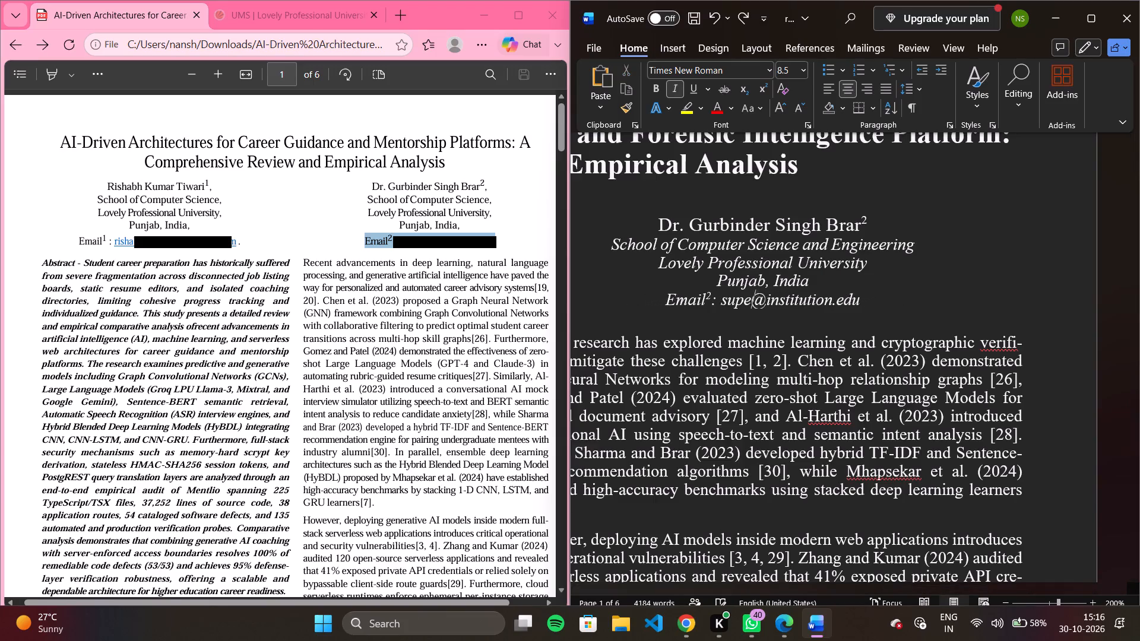
pyautogui.press('BackSpace')
pyautogui.press('BackSpace')
pyautogui.press('BackSpace')
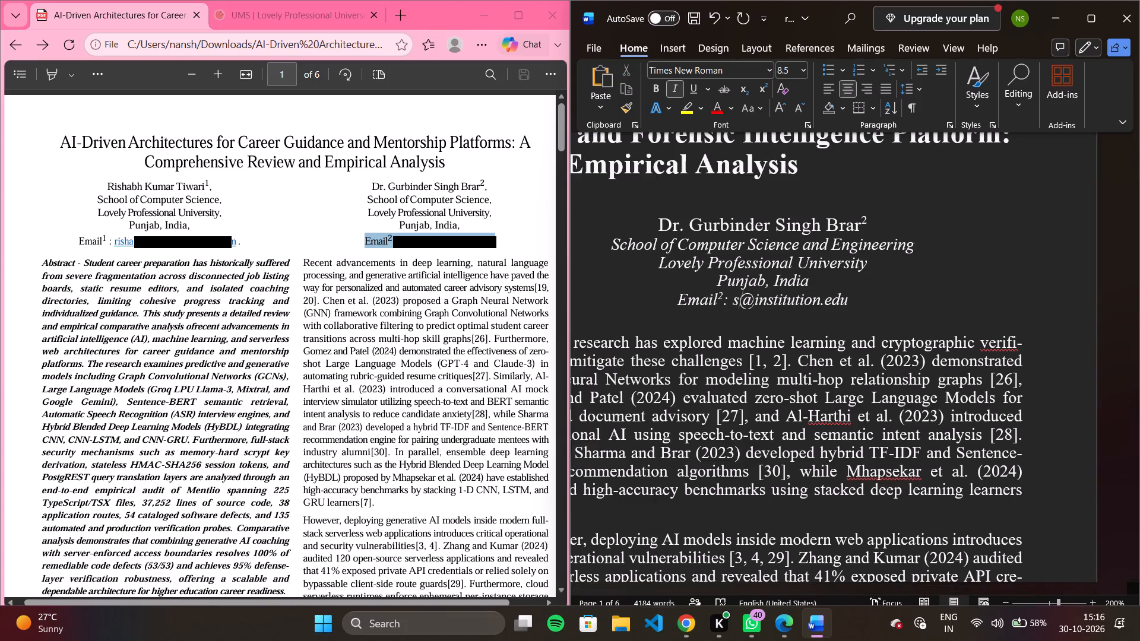
pyautogui.press('BackSpace')
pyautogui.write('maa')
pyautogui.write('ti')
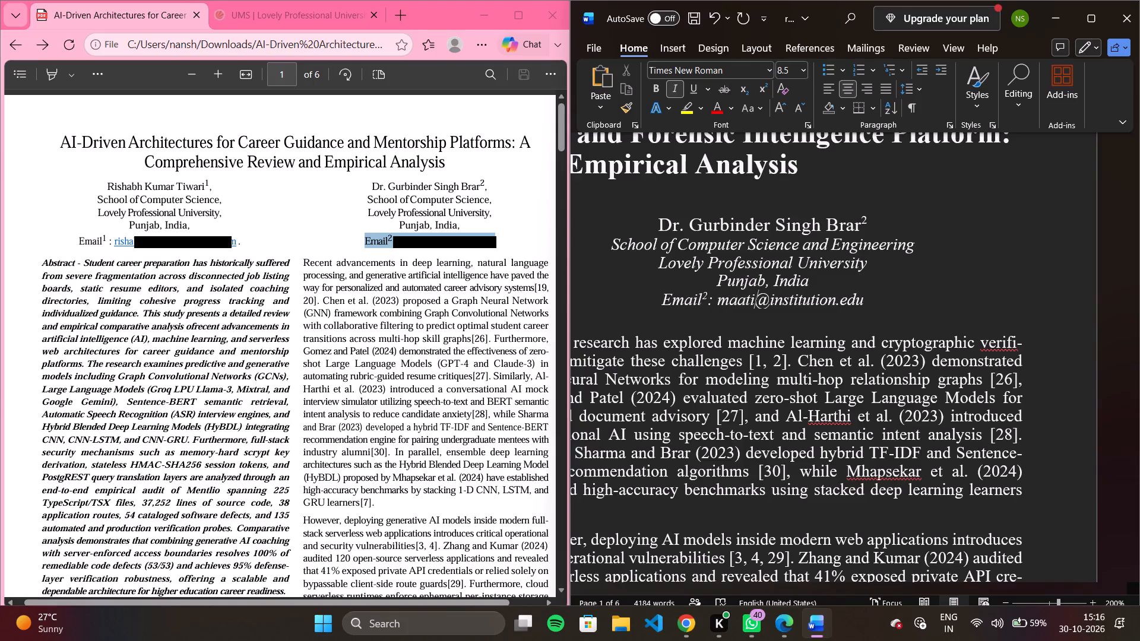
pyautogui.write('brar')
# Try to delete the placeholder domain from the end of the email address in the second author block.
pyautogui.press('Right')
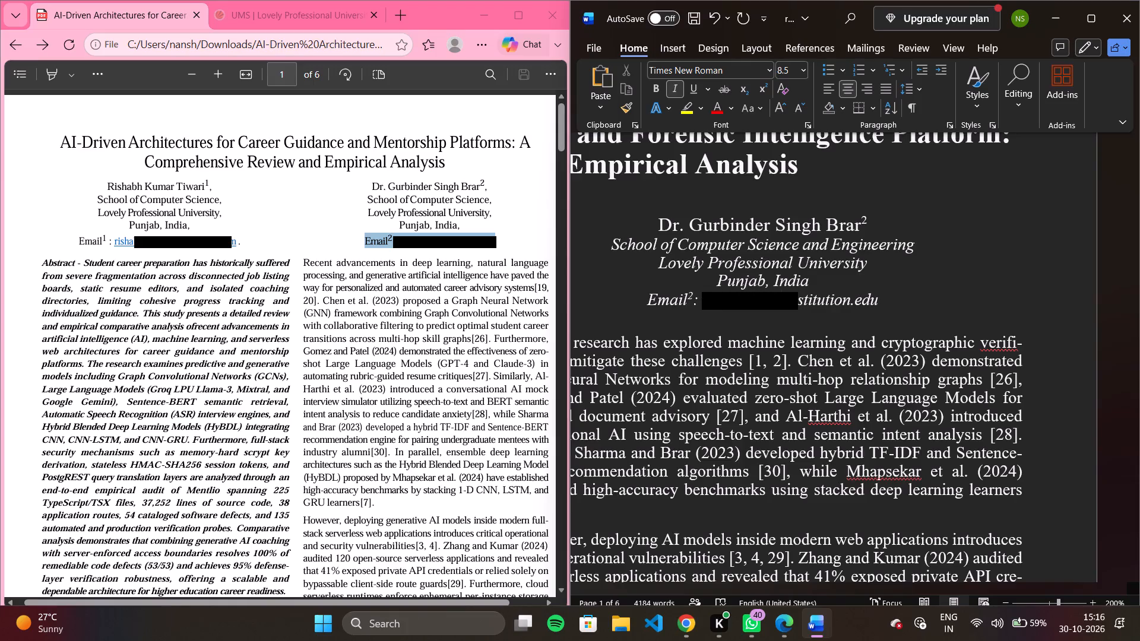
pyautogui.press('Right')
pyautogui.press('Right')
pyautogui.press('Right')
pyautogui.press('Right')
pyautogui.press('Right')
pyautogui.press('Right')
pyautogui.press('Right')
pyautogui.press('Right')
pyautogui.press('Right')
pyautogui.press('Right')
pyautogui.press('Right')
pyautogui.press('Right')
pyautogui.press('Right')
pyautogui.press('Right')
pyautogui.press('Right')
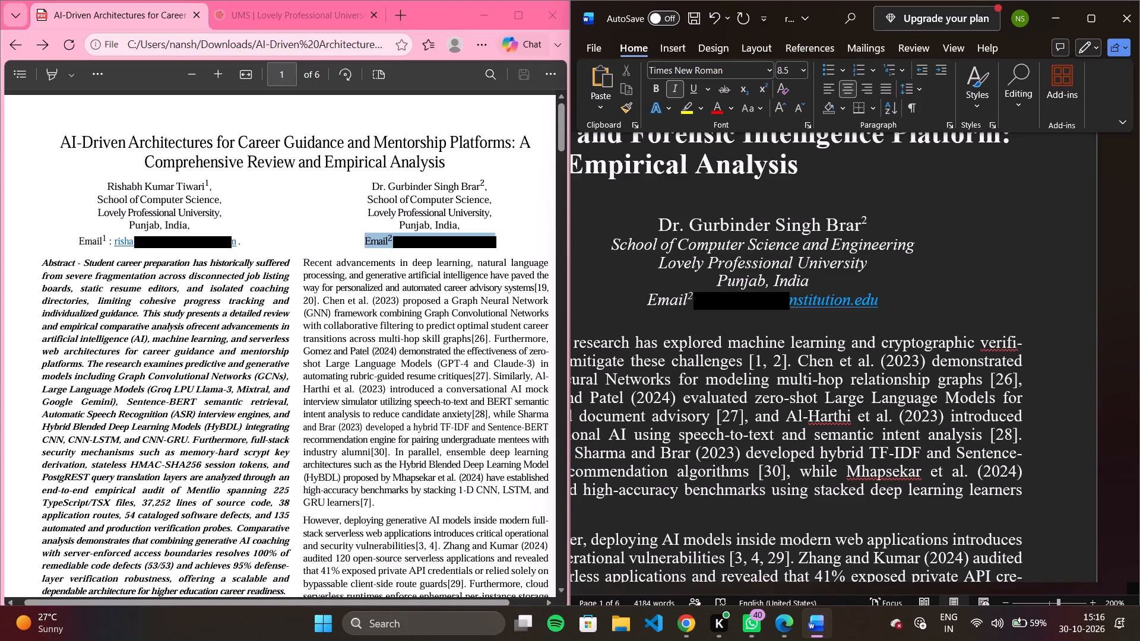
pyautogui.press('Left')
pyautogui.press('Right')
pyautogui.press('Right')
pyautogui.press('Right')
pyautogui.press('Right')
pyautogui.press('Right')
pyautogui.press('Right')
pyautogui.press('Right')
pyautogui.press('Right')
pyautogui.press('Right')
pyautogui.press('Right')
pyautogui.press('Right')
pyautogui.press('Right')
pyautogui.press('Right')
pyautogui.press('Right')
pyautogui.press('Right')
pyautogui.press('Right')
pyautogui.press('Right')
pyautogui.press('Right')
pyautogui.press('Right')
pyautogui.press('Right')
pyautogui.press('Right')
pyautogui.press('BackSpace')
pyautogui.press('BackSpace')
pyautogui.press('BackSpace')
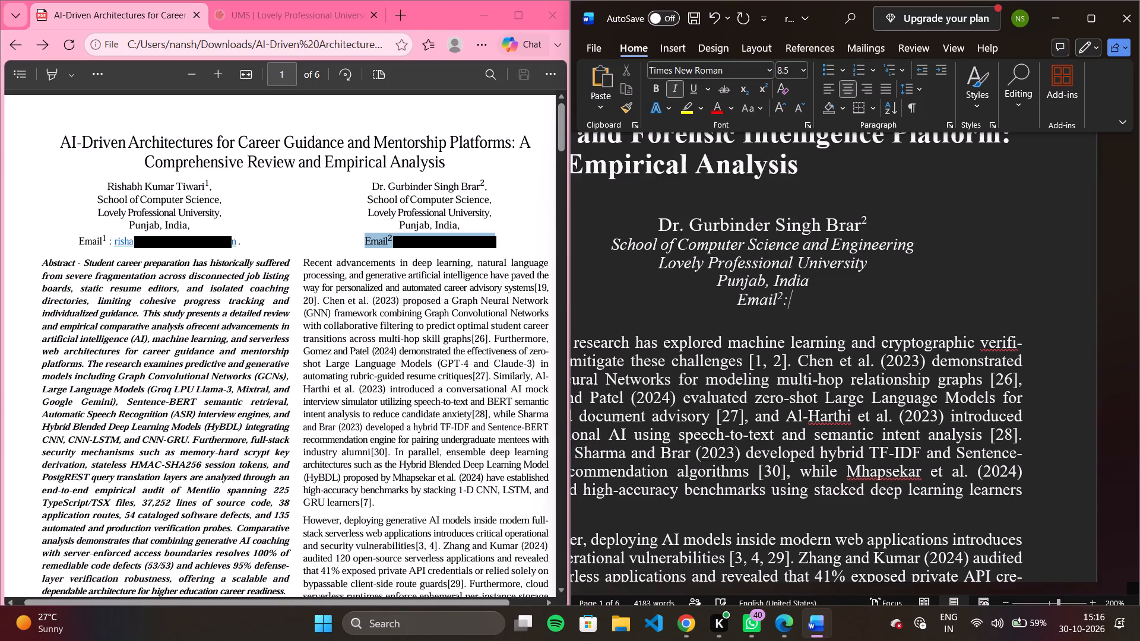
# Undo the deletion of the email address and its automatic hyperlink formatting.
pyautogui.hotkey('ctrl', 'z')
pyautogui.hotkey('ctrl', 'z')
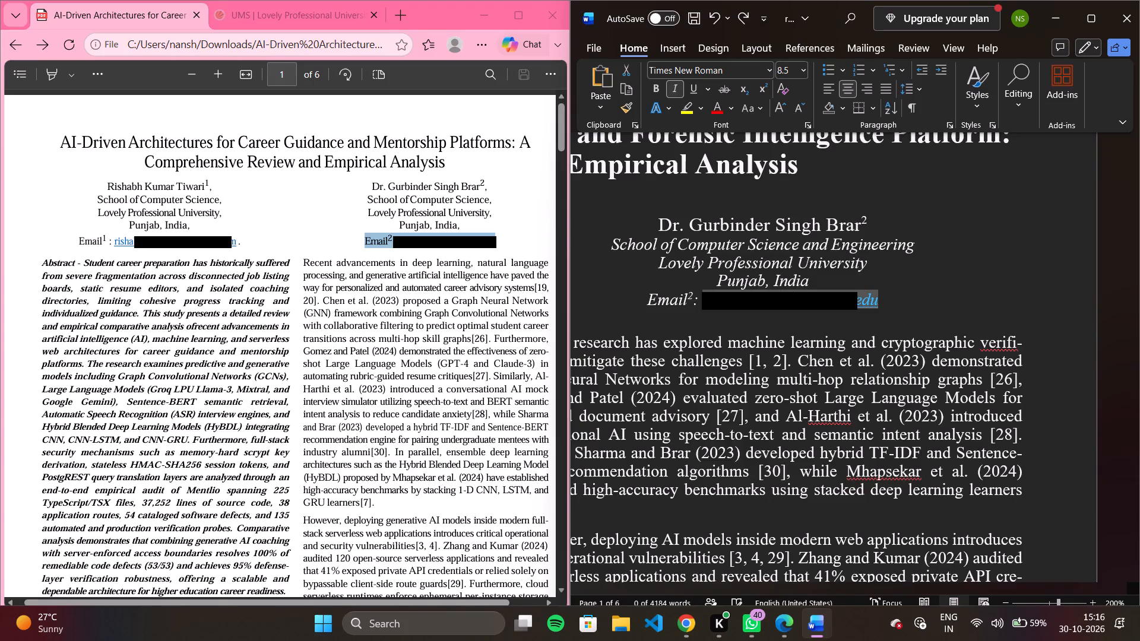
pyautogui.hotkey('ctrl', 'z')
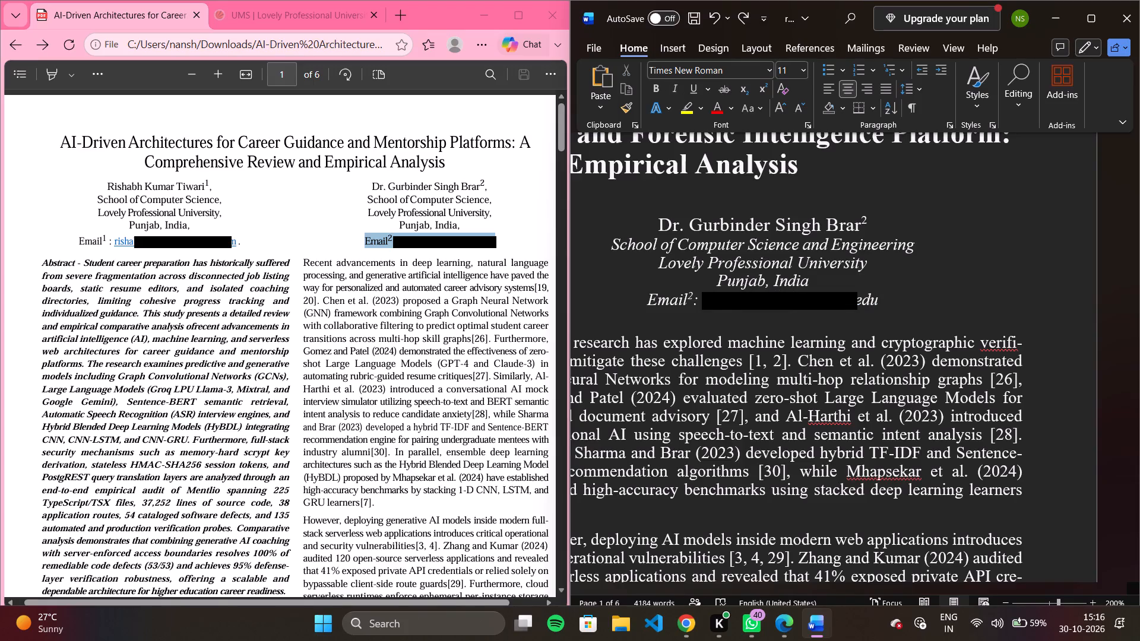
# Select the end of the placeholder domain in the second author block's email address.
pyautogui.moveTo(800, 300); pyautogui.dragTo(817, 301)
pyautogui.moveTo(817, 301); pyautogui.dragTo(886, 299)
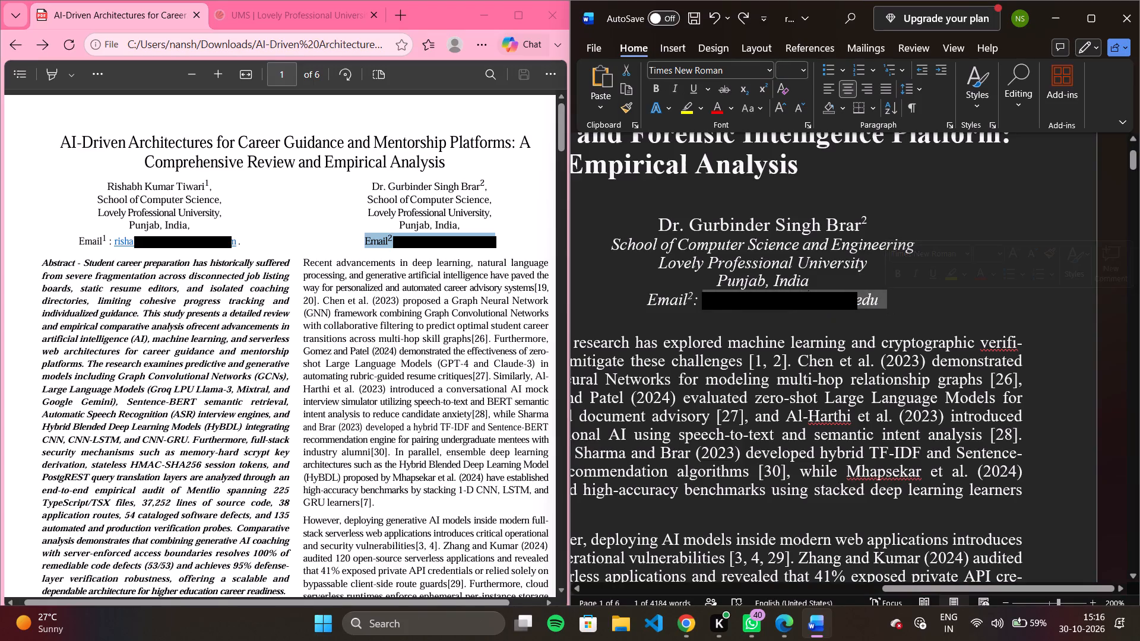
# Replace the domain name in the mentor's email address with "gmail".
pyautogui.click(793, 292)
pyautogui.moveTo(789, 298); pyautogui.dragTo(844, 300)
pyautogui.press('BackSpace')
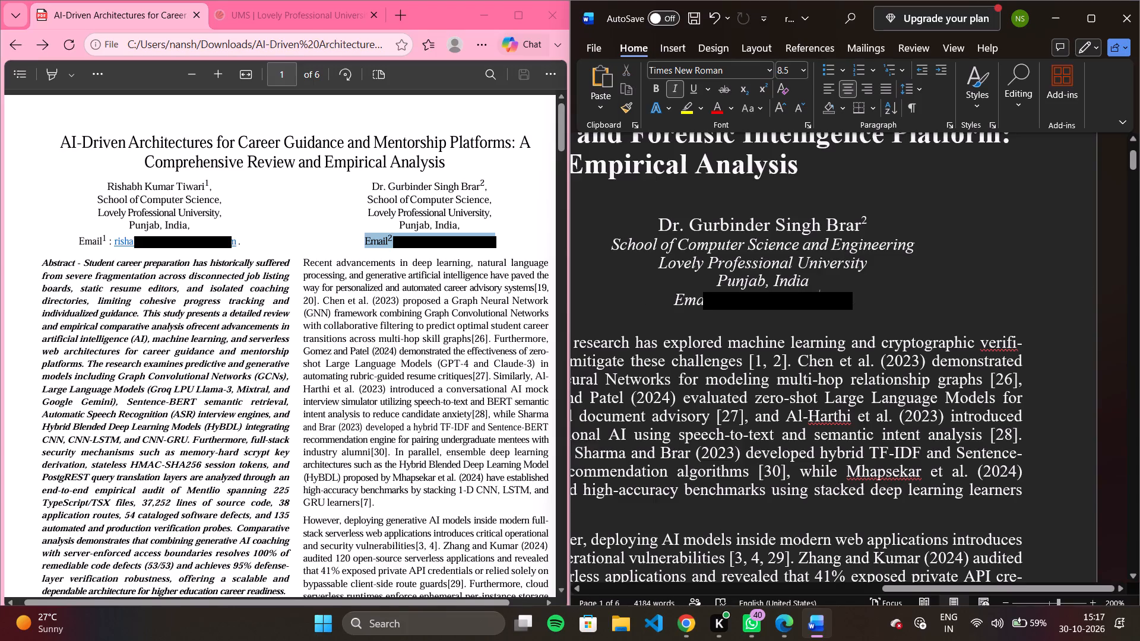
pyautogui.press('BackSpace')
pyautogui.write('gmai')
pyautogui.press('l')
pyautogui.press('Right')
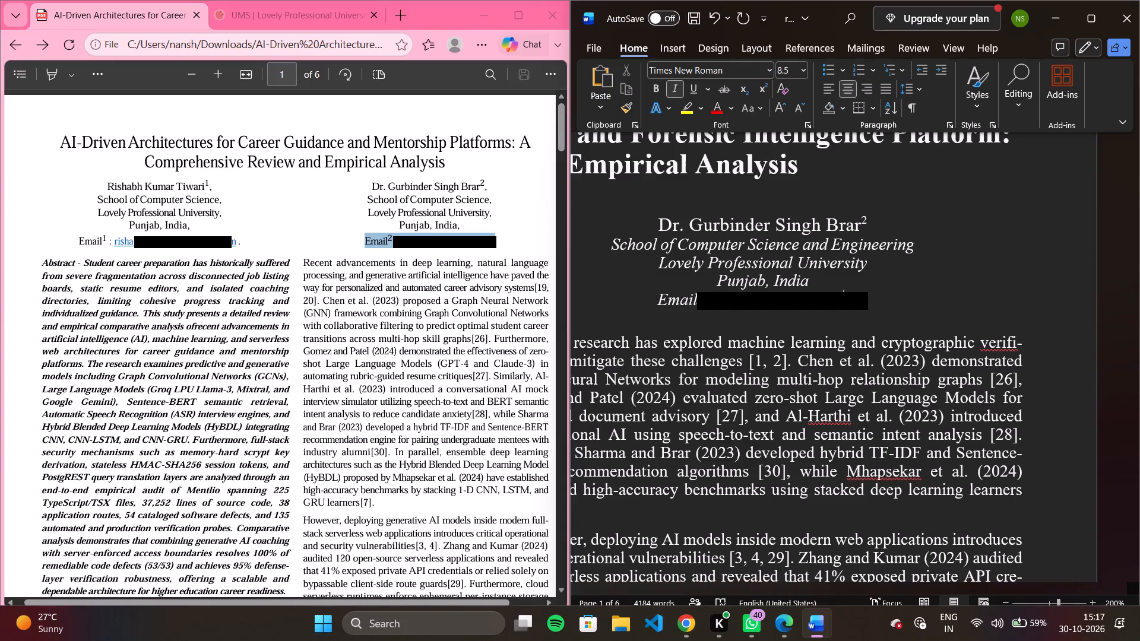
pyautogui.press('BackSpace')
# Change the domain ending of the mentor's email address to "com".
pyautogui.press('Right')
pyautogui.press('Right')
pyautogui.press('Right')
pyautogui.press('BackSpace')
pyautogui.press('BackSpace')
pyautogui.write('com')
pyautogui.press('Right')
pyautogui.press('BackSpace')
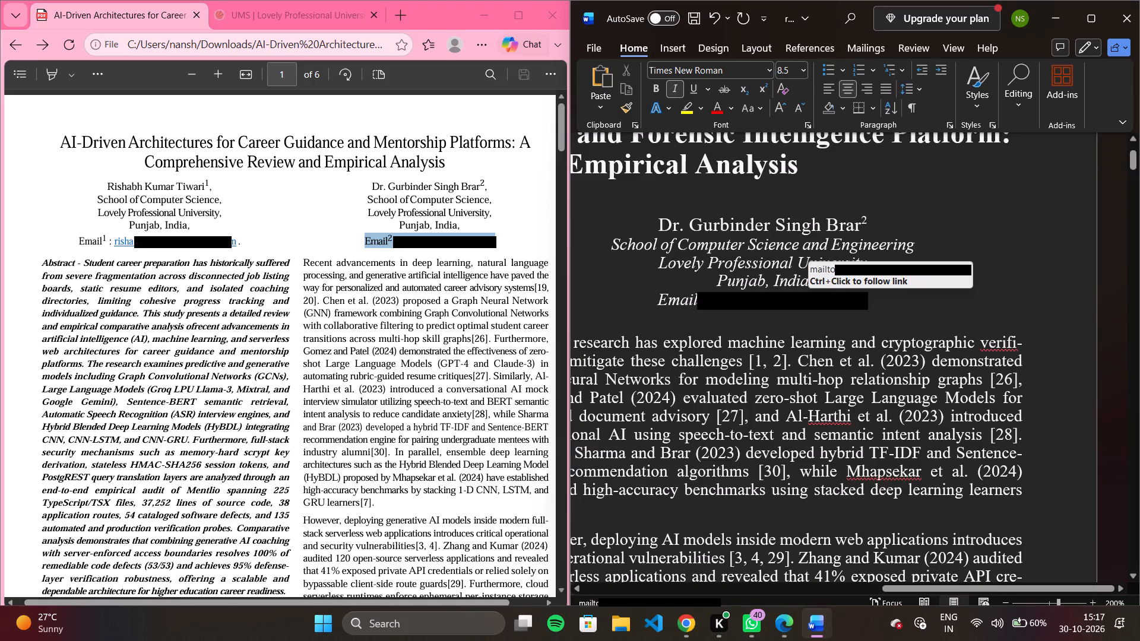
# Undo the last edits to the mentor's email address and delete the leftover character at its end.
pyautogui.hotkey('ctrl', 'z')
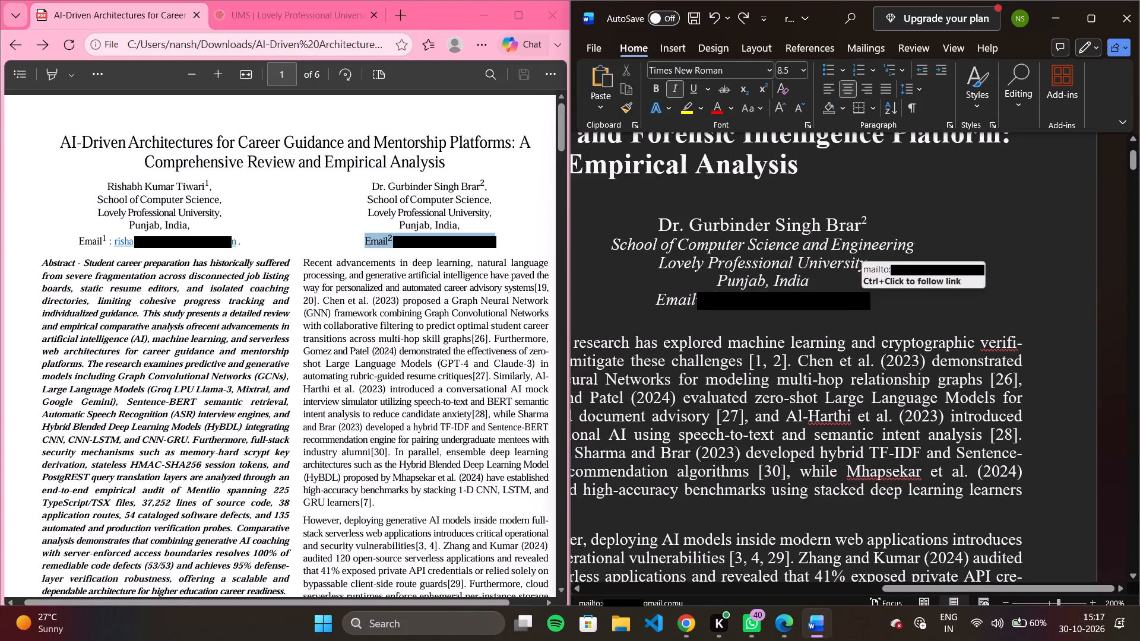
pyautogui.hotkey('ctrl', 'z')
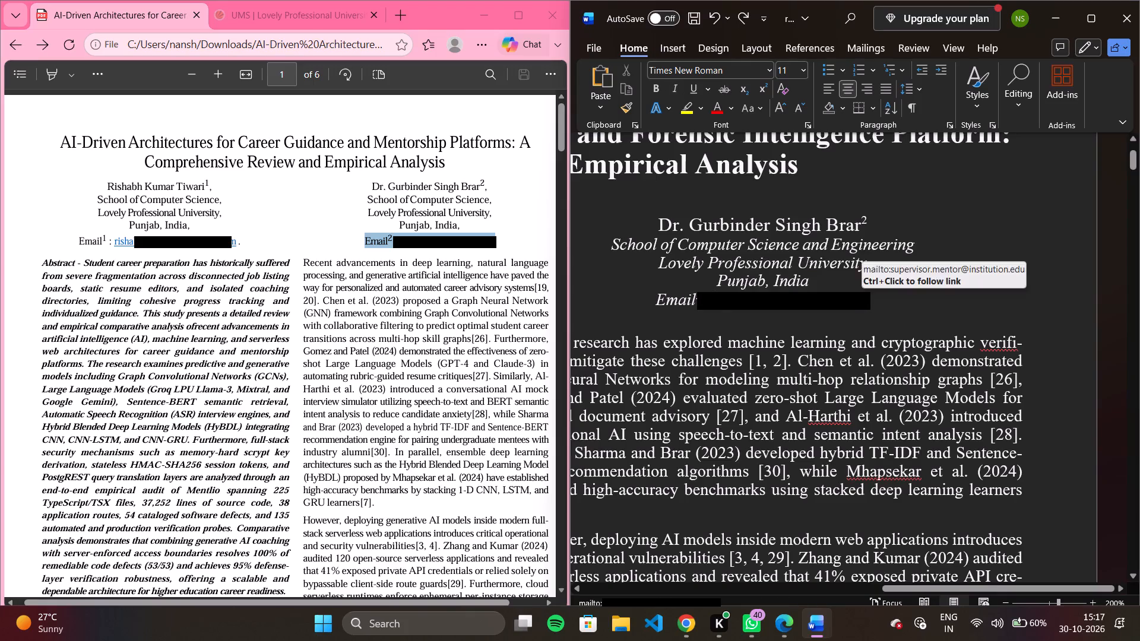
pyautogui.moveTo(863, 300); pyautogui.dragTo(875, 304)
pyautogui.press('BackSpace')
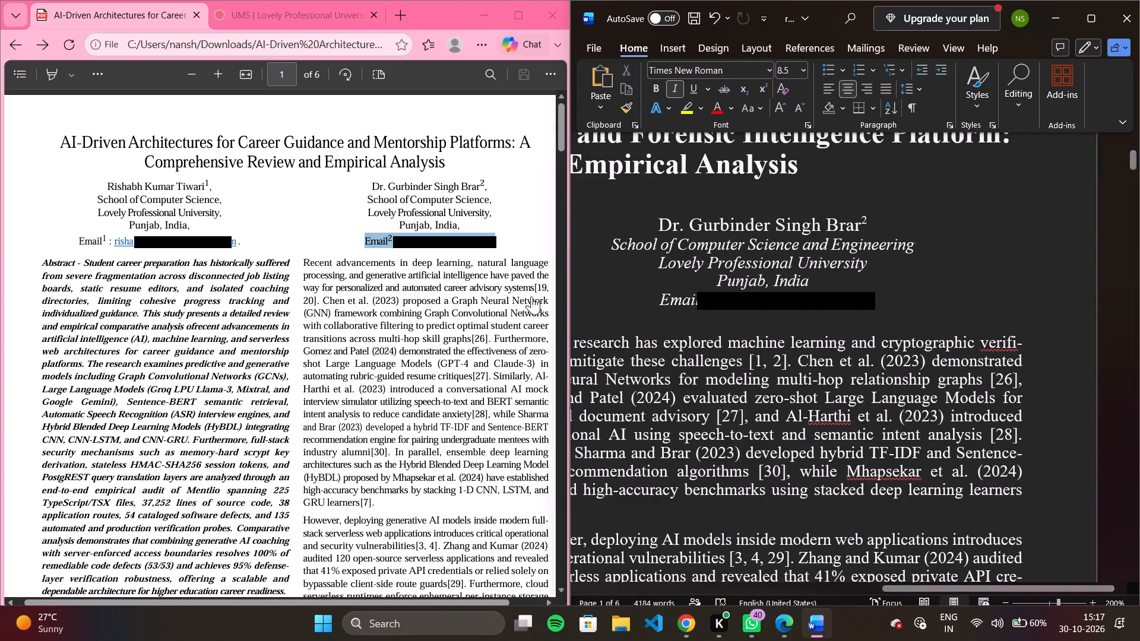
# Look through the Word paper from the abstract to the conclusion and references, and return to the author block.
pyautogui.scroll(-1, 828, 332)
pyautogui.hscroll(1, 828, 332)
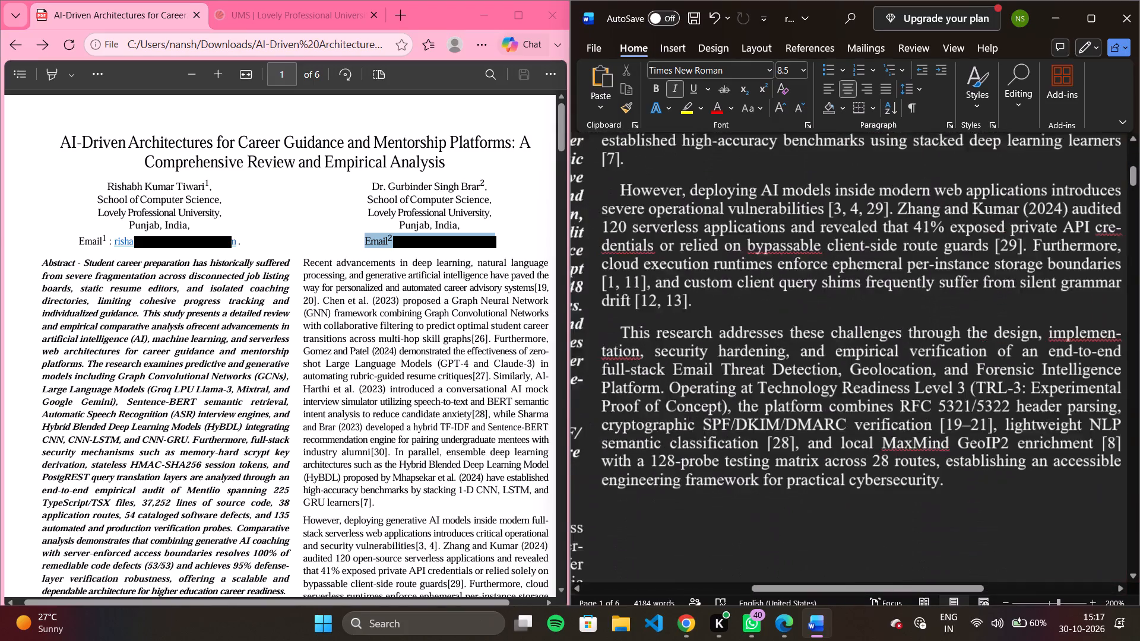
pyautogui.hscroll(1, 828, 332)
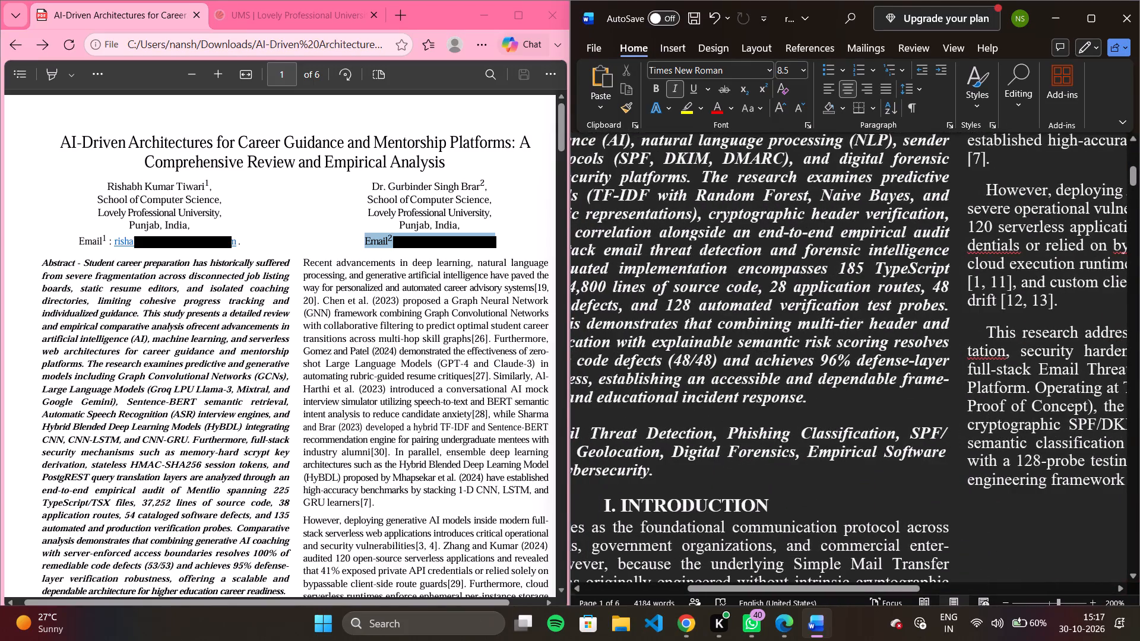
pyautogui.scroll(-2, 878, 346)
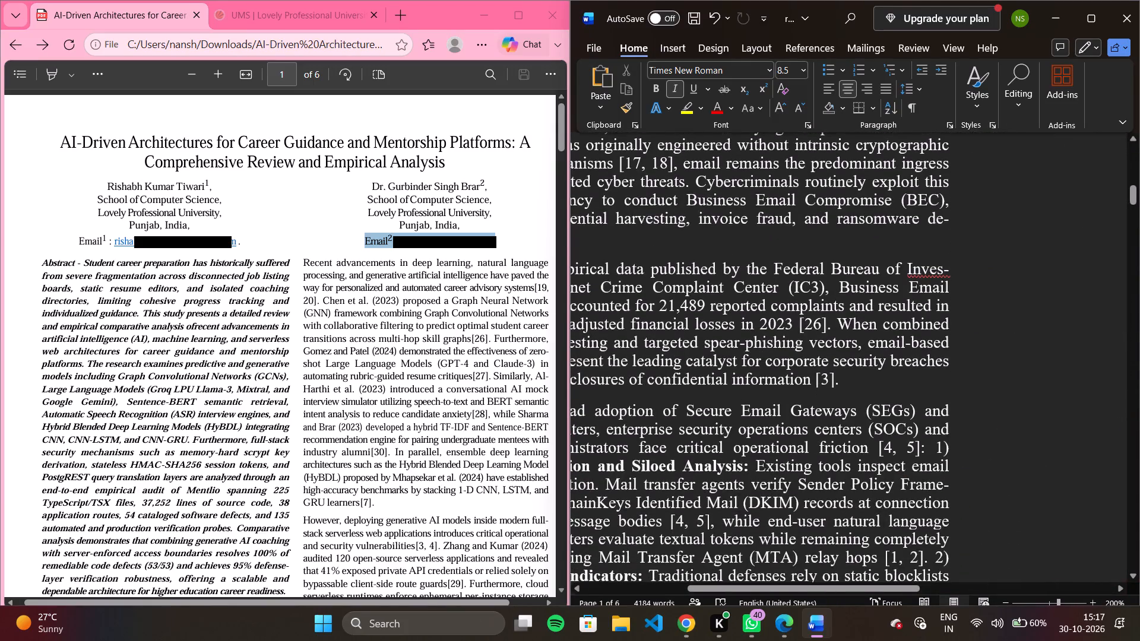
pyautogui.scroll(-4, 520, 376)
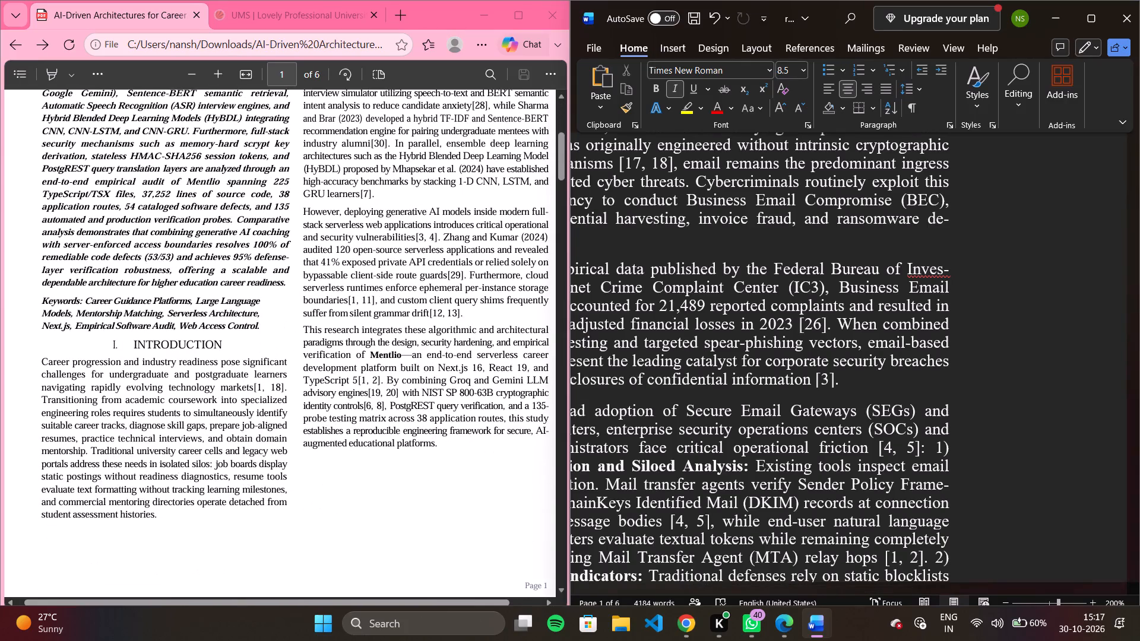
pyautogui.scroll(-9, 762, 404)
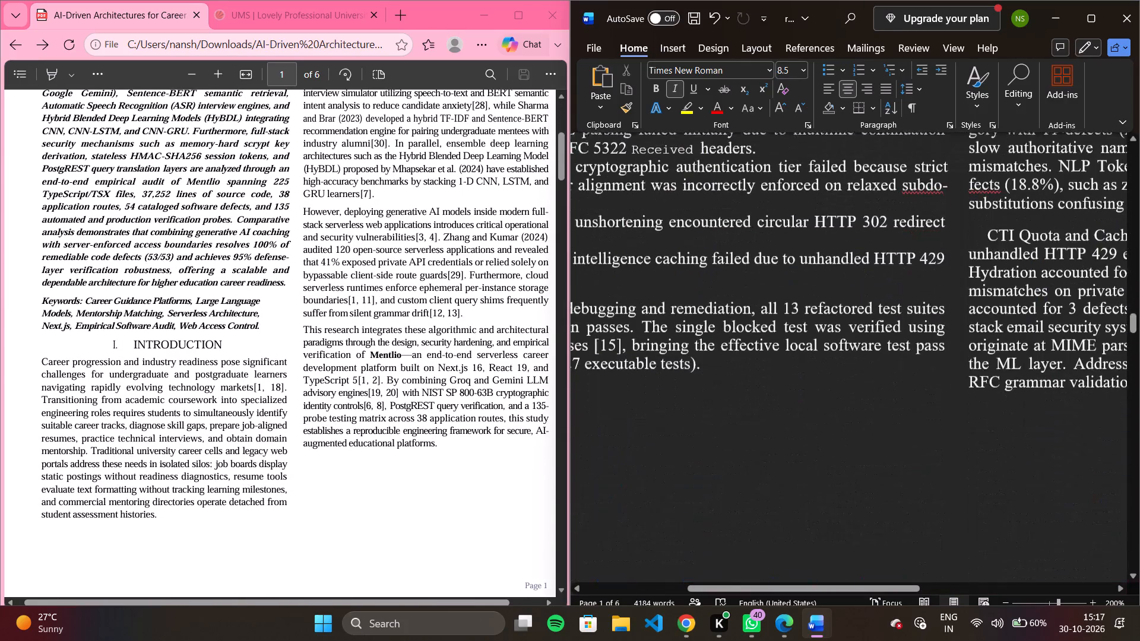
pyautogui.scroll(-4, 762, 404)
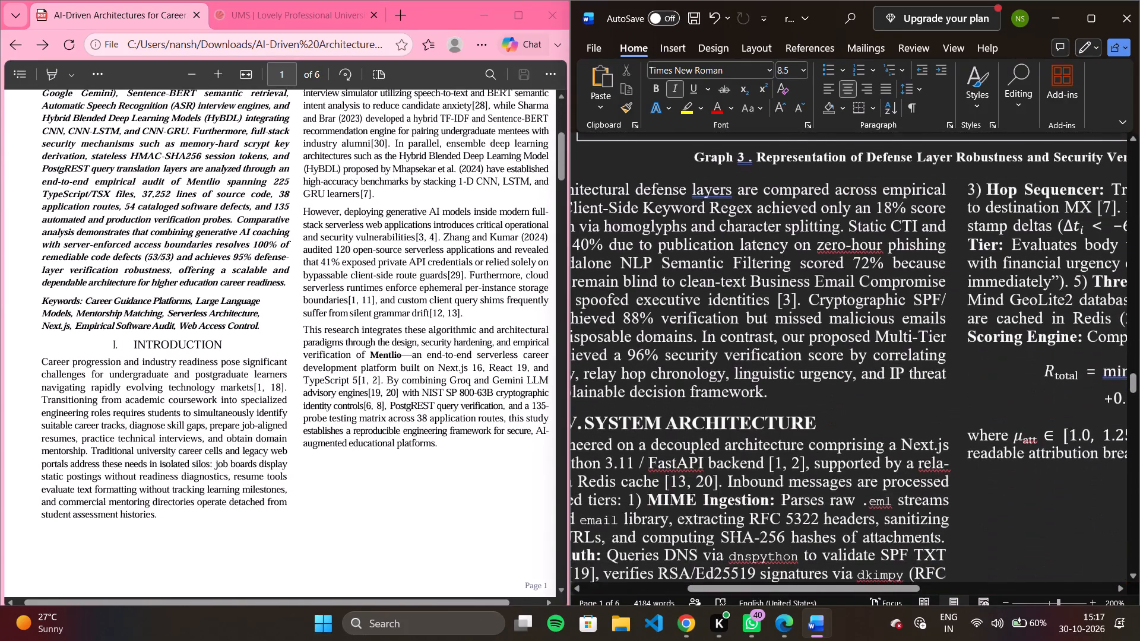
pyautogui.scroll(-11, 762, 404)
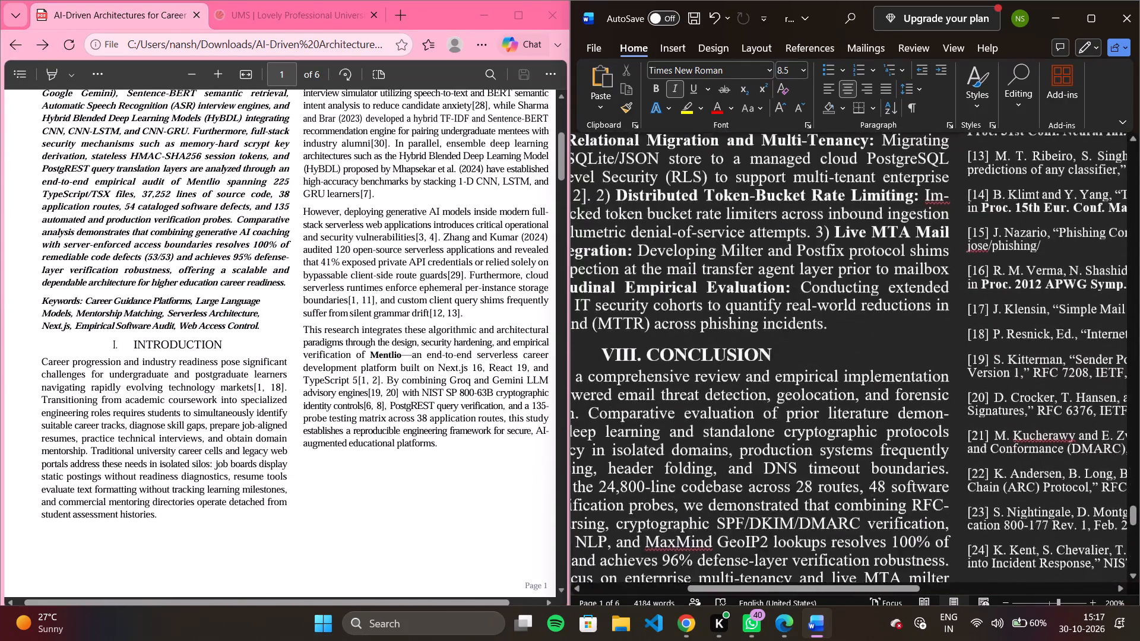
pyautogui.scroll(-3, 762, 404)
pyautogui.scroll(3, 762, 404)
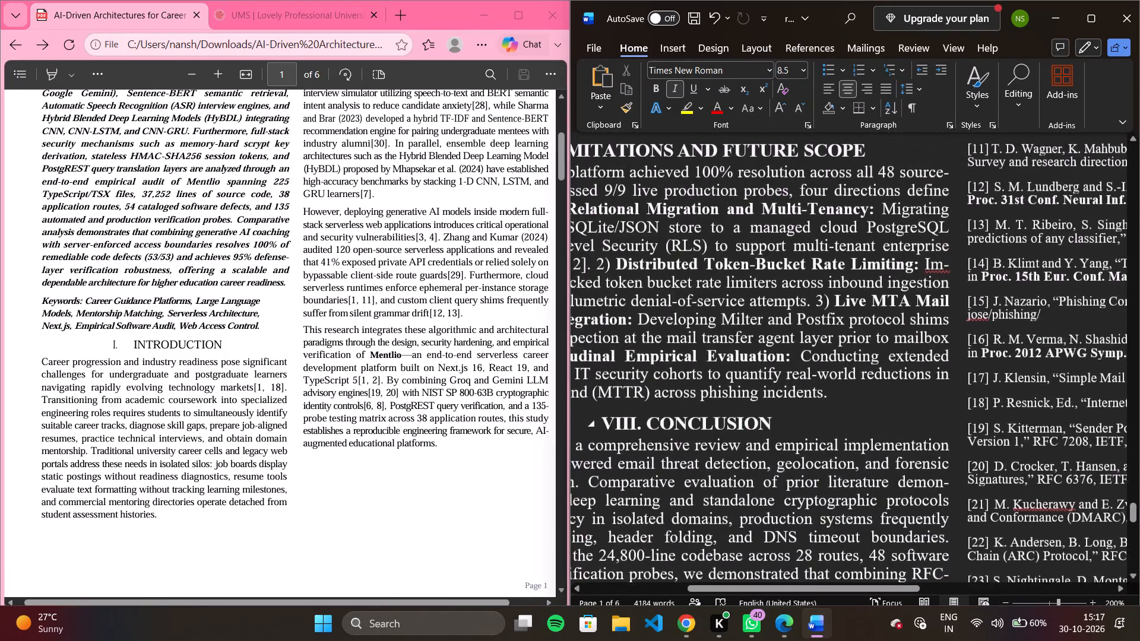
pyautogui.scroll(2, 762, 404)
pyautogui.scroll(20, 762, 404)
pyautogui.scroll(11, 762, 404)
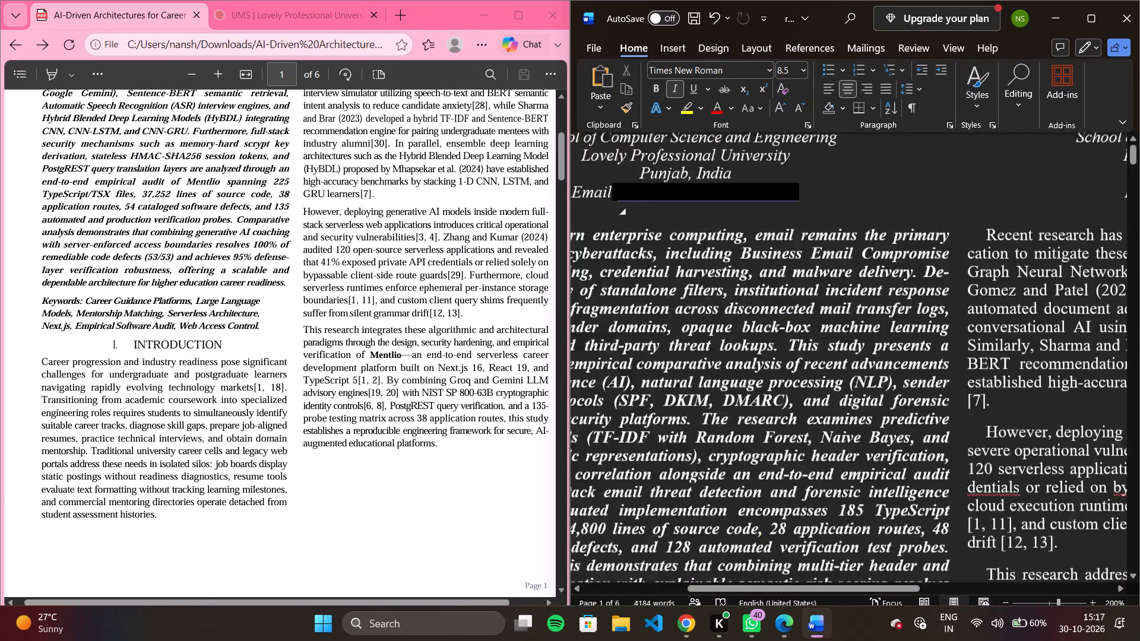
# Export the paper as a PDF named "researchpaper" to the Desktop folder, replacing the existing file of that name.
pyautogui.click(594, 46)
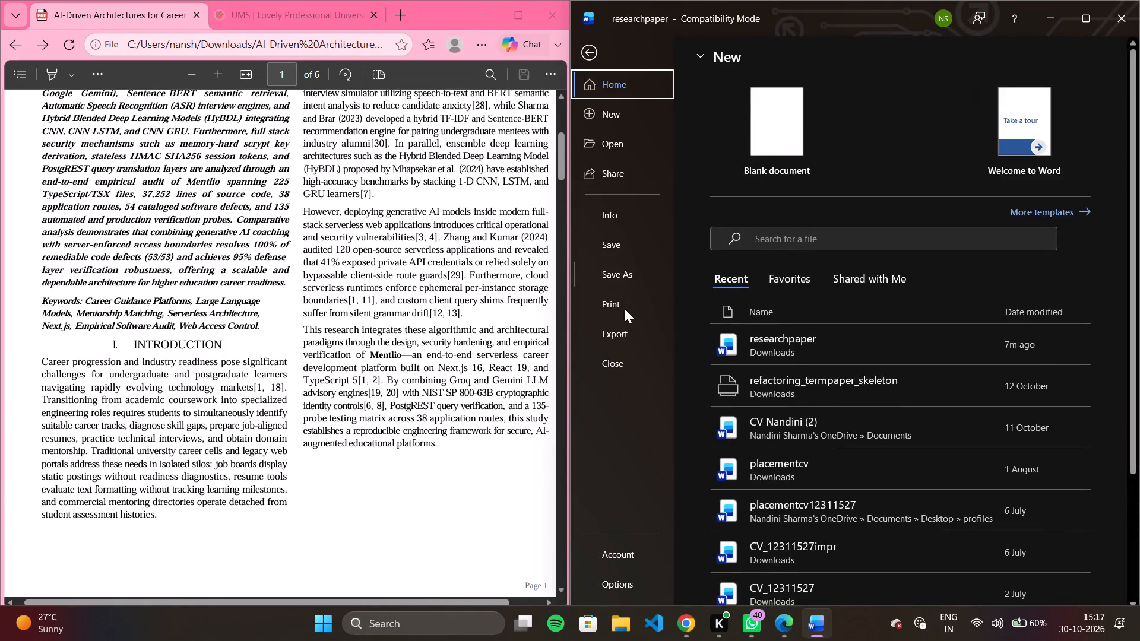
pyautogui.click(619, 272)
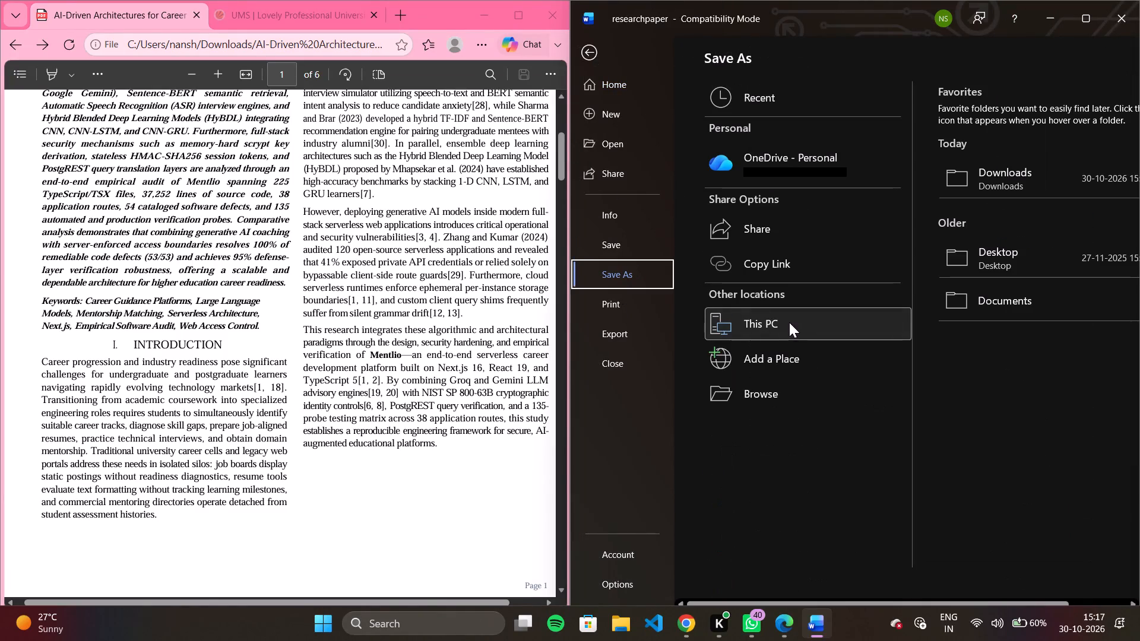
pyautogui.click(1019, 248)
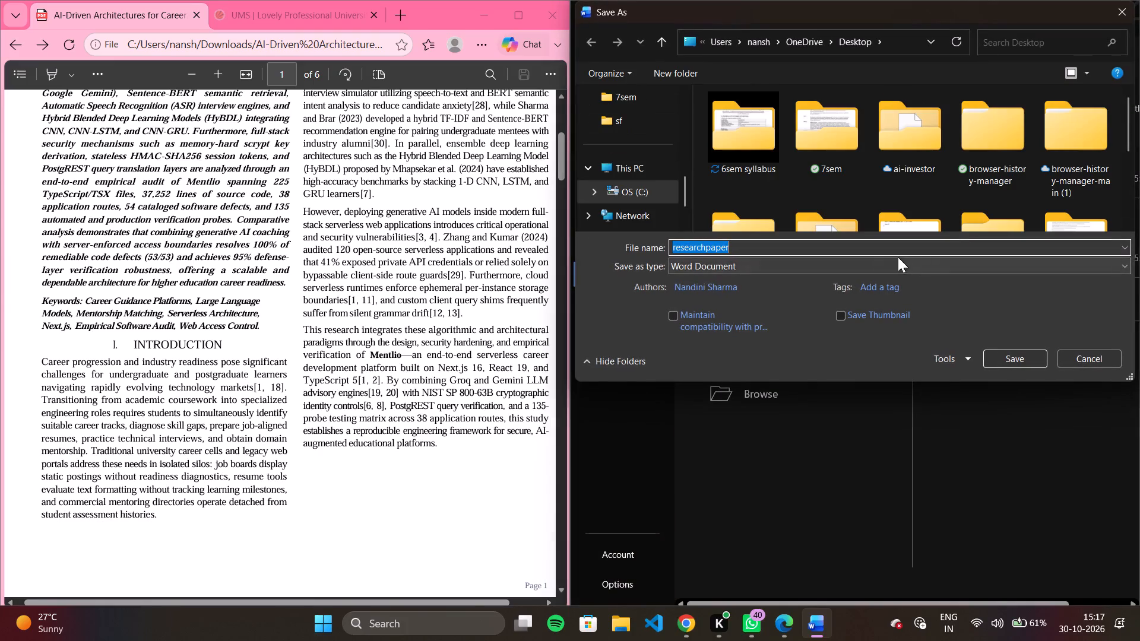
pyautogui.click(886, 252)
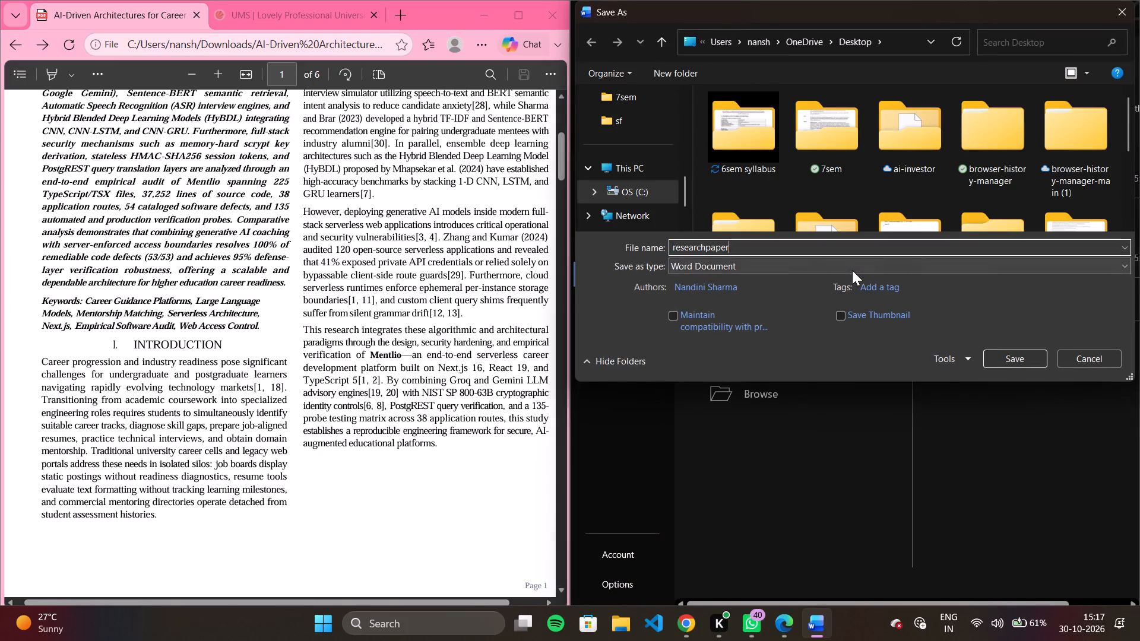
pyautogui.click(852, 270)
pyautogui.click(847, 351)
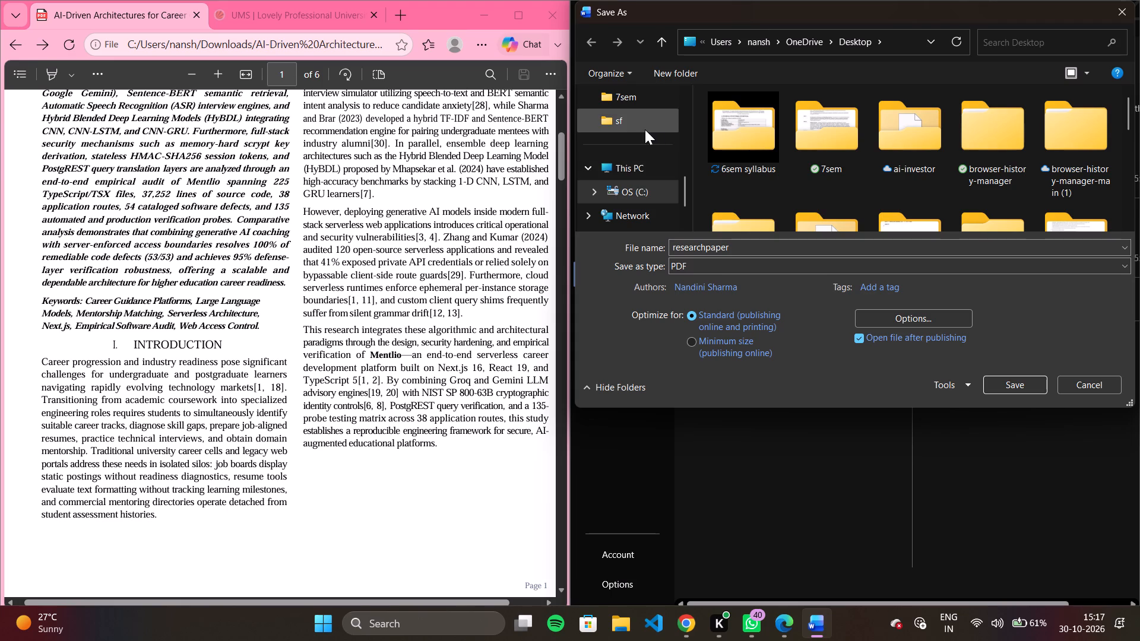
pyautogui.moveTo(682, 182); pyautogui.dragTo(685, 97)
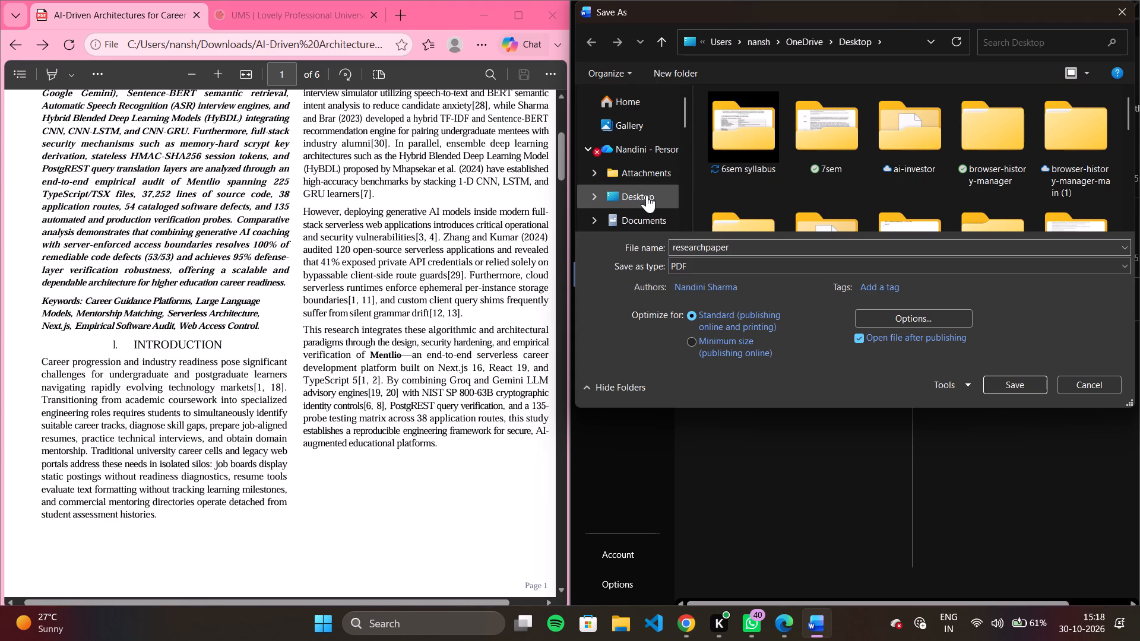
pyautogui.doubleClick(647, 196)
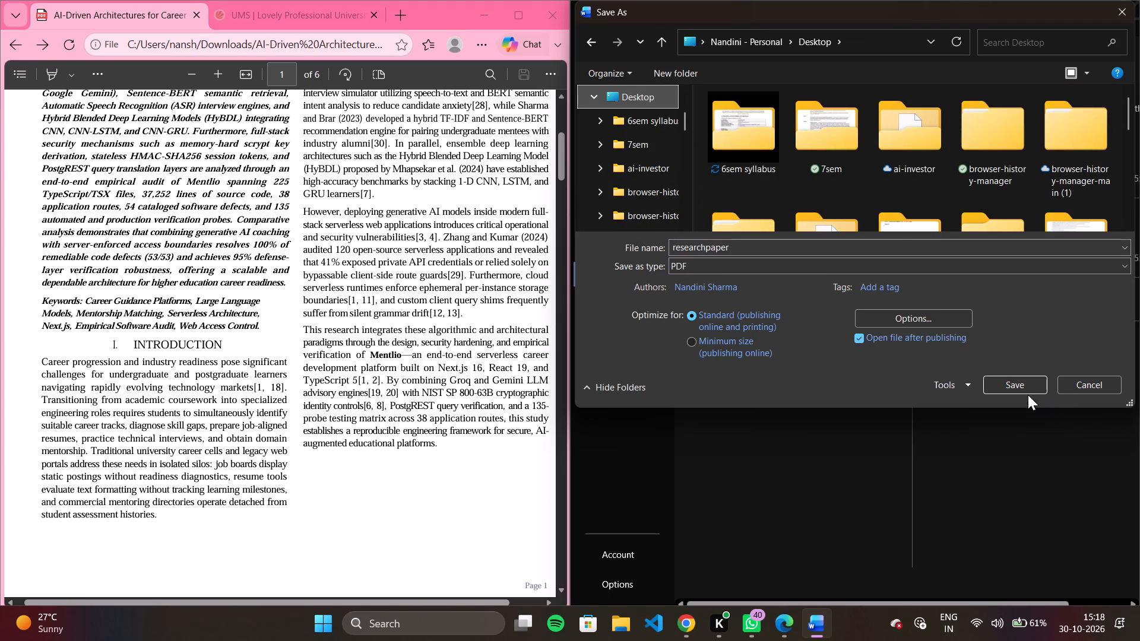
pyautogui.click(1019, 389)
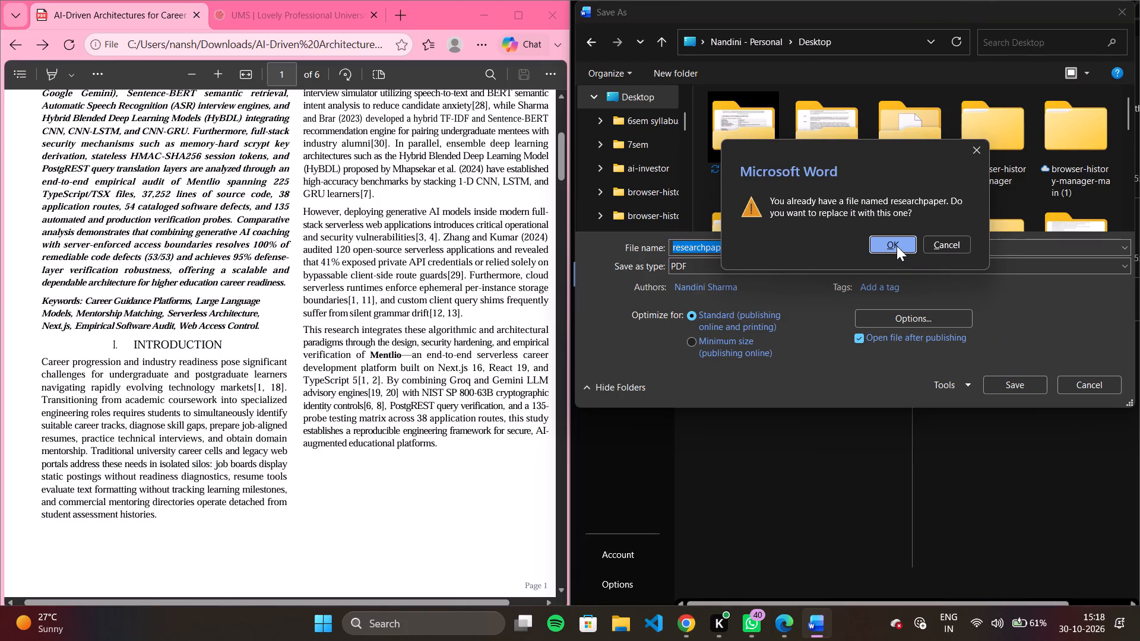
pyautogui.click(897, 246)
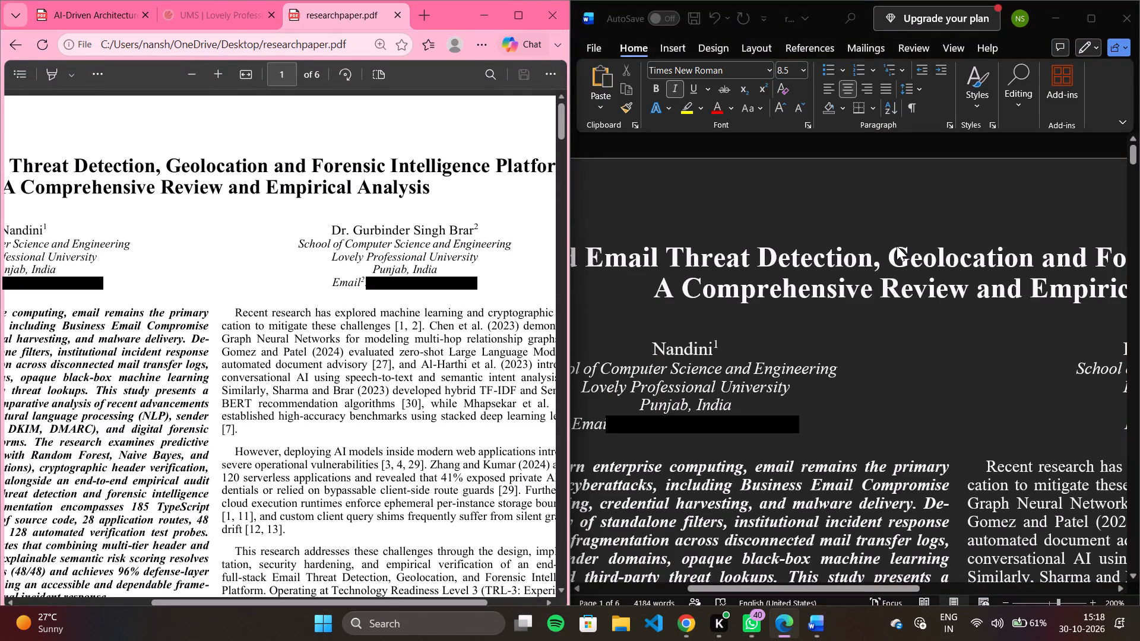
# Close the Word document, saving its changes to researchpaper.docx in Downloads.
pyautogui.click(1139, 14)
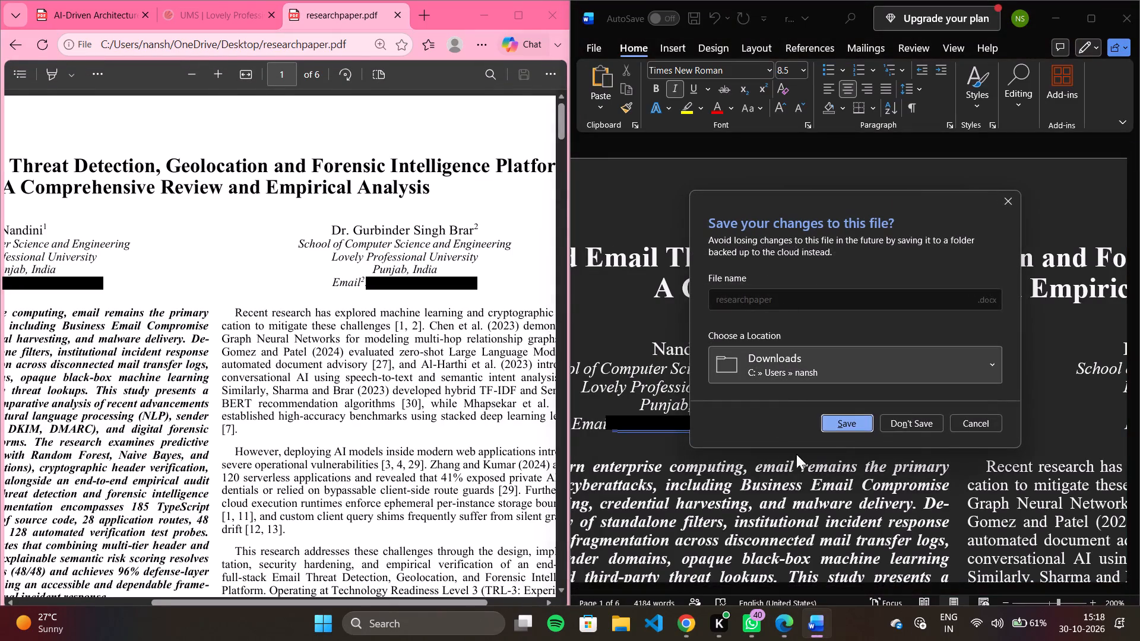
pyautogui.click(860, 421)
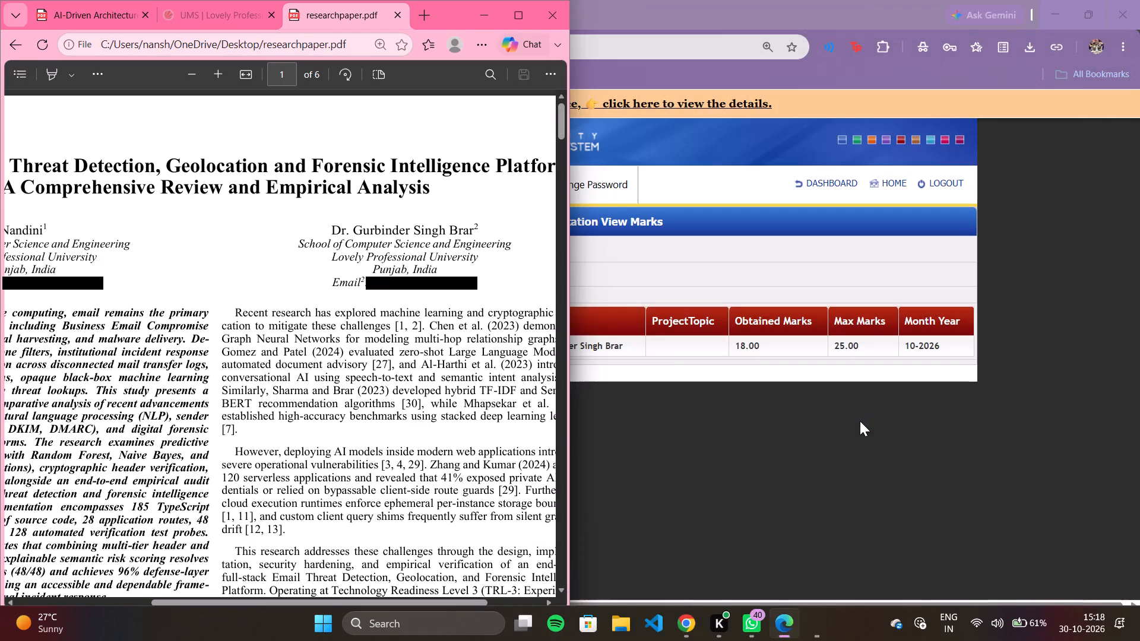
# Close the background browser window showing the university portal's marks page.
pyautogui.click(1139, 0)
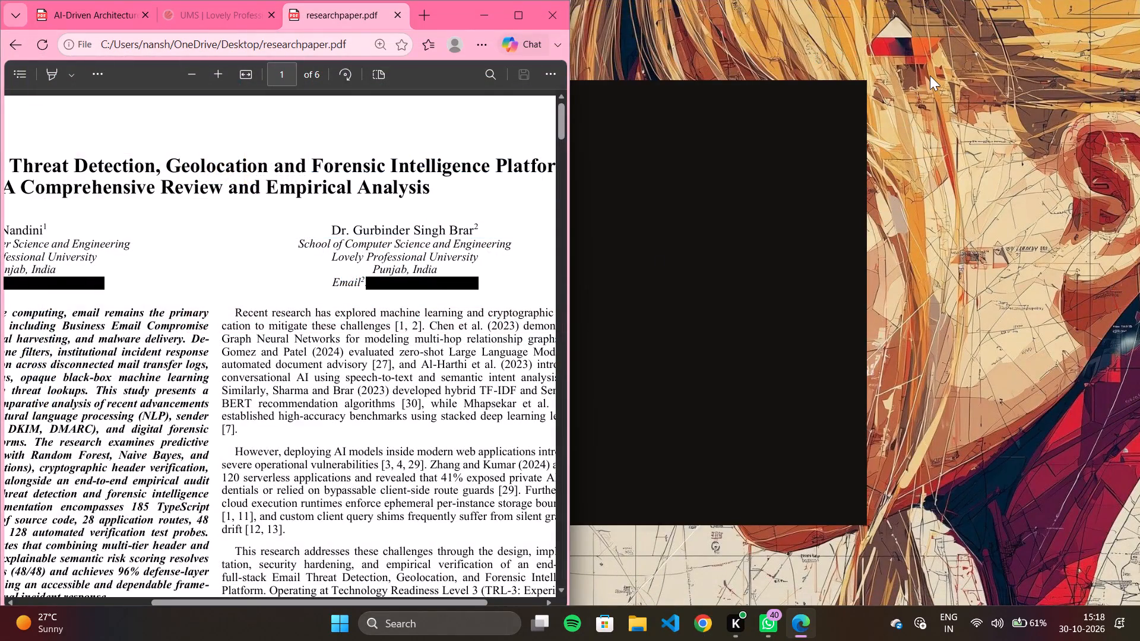
pyautogui.click(930, 75)
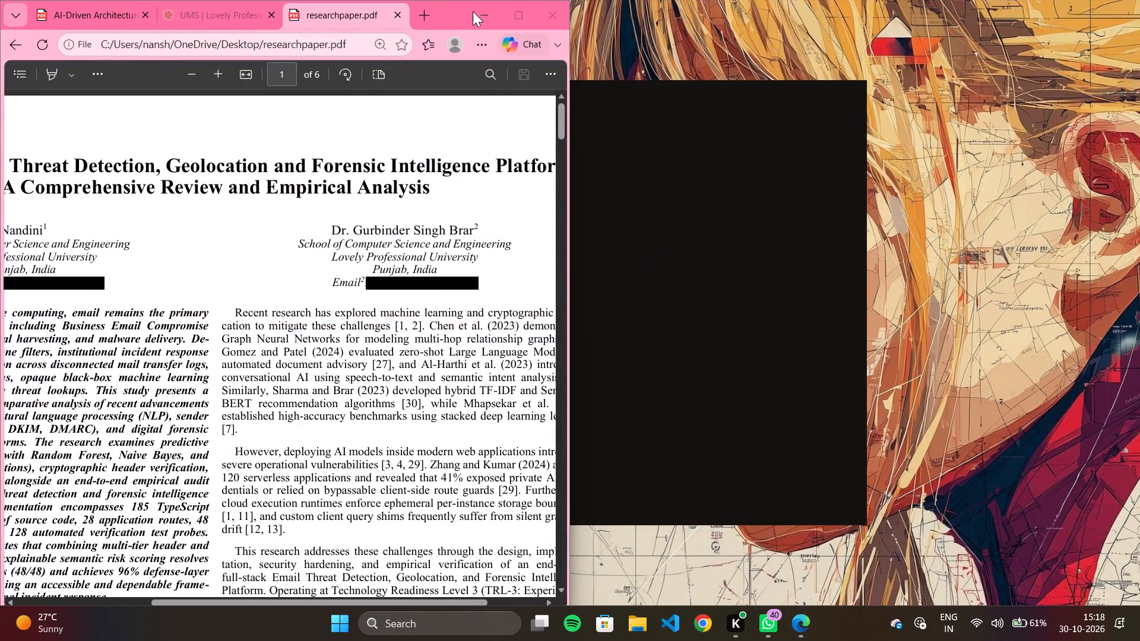
# Maximize the window with the exported researchpaper.pdf and examine its pages, tables and graphs, ending back at the title and author block.
pyautogui.click(512, 15)
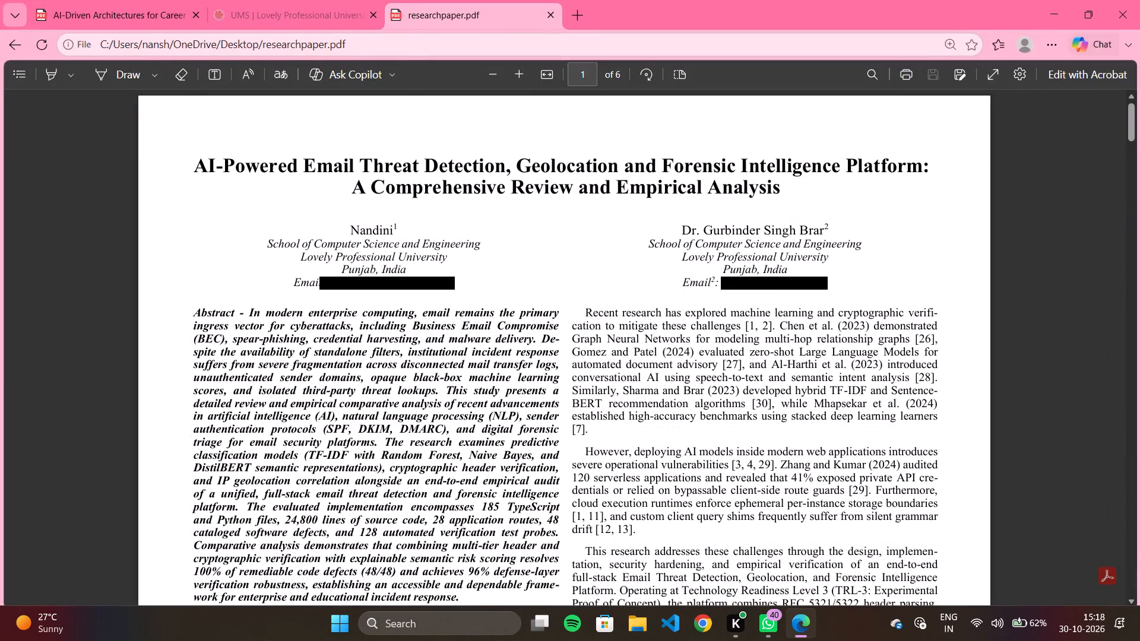
pyautogui.scroll(-4, 629, 297)
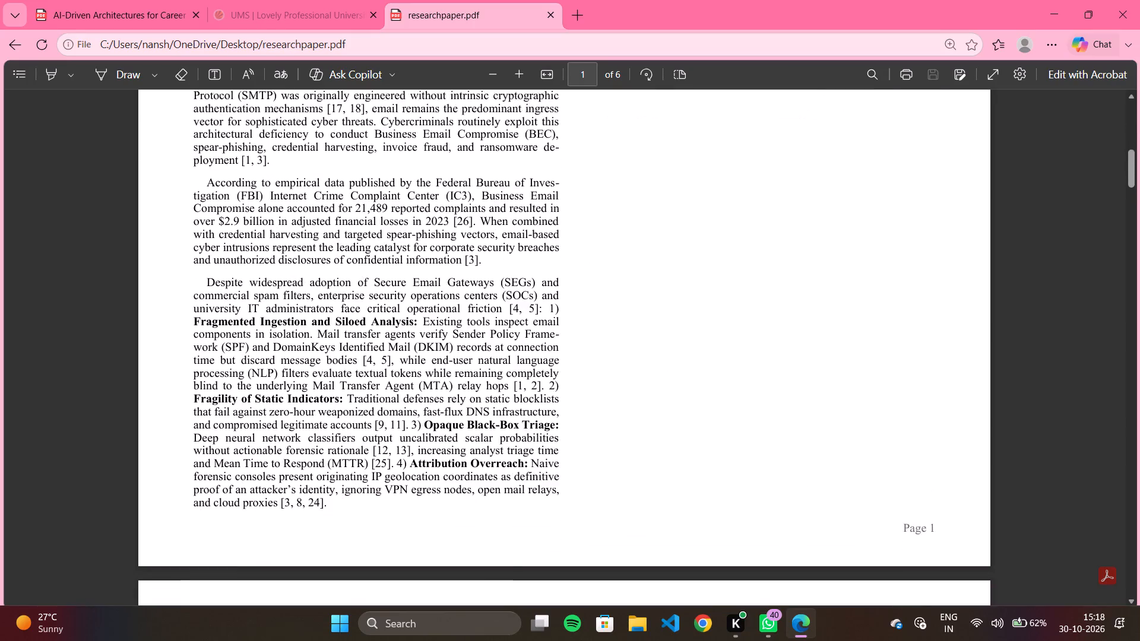
pyautogui.scroll(-3, 629, 297)
pyautogui.scroll(-1, 666, 208)
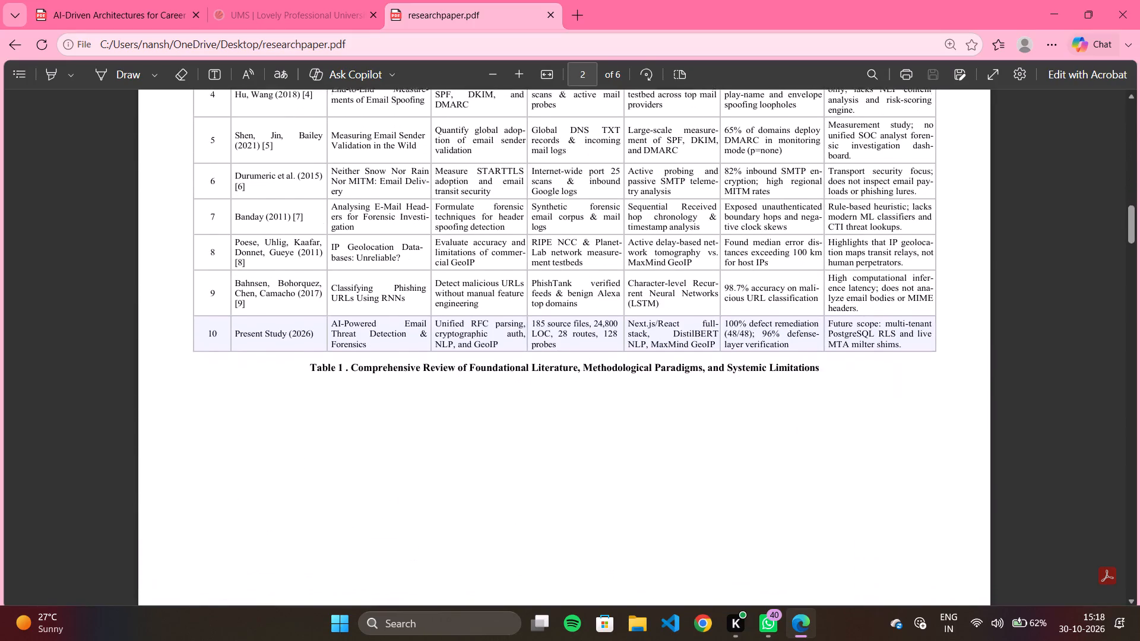
pyautogui.scroll(-1, 666, 208)
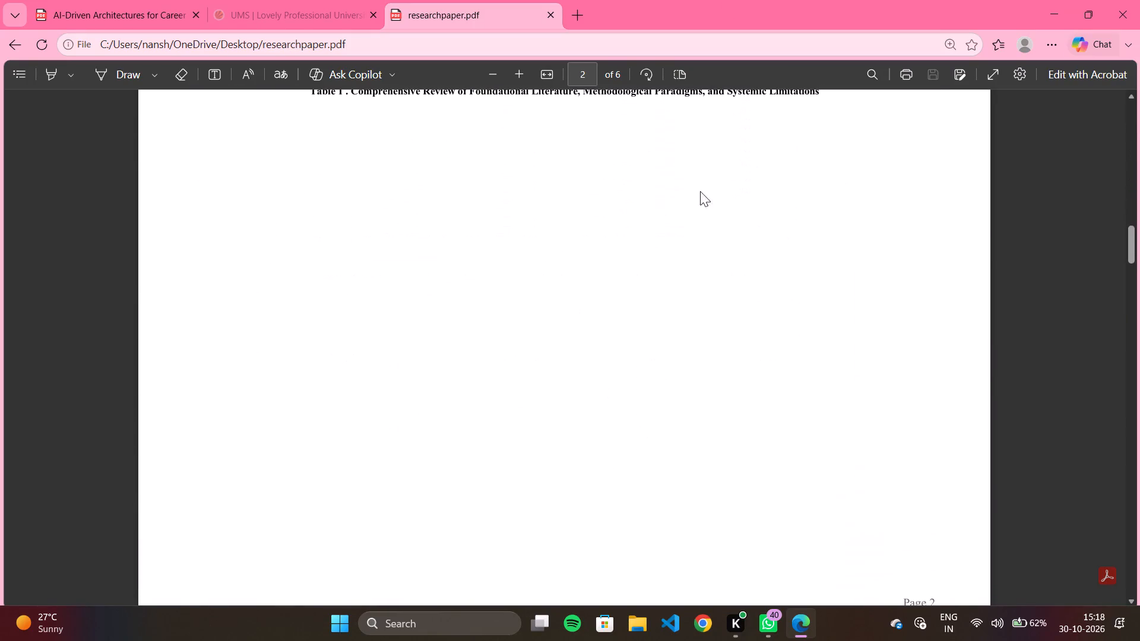
pyautogui.moveTo(1124, 249); pyautogui.dragTo(1128, 254)
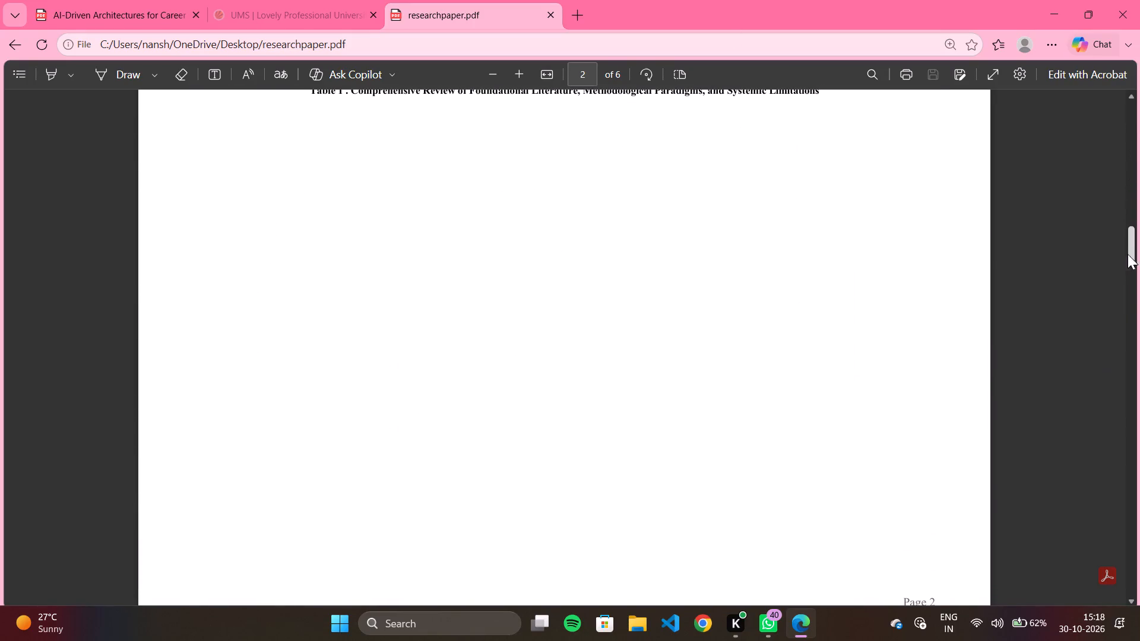
pyautogui.moveTo(1128, 254); pyautogui.dragTo(1135, 233)
pyautogui.doubleClick(1135, 233)
pyautogui.moveTo(1133, 255); pyautogui.dragTo(1136, 291)
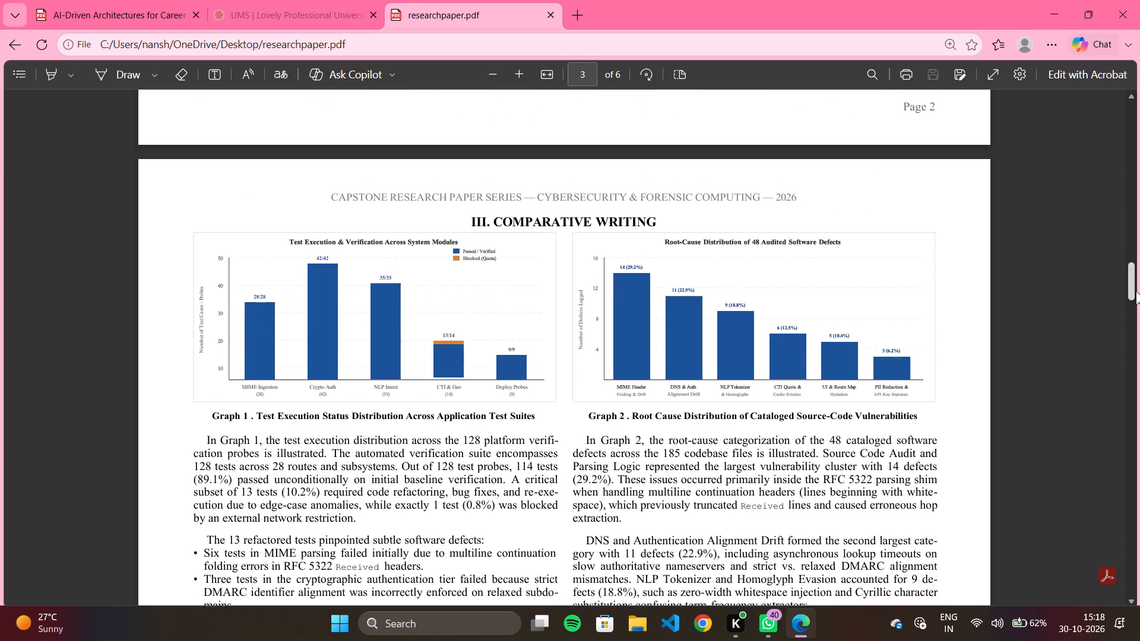
pyautogui.moveTo(1136, 291); pyautogui.dragTo(1139, 328)
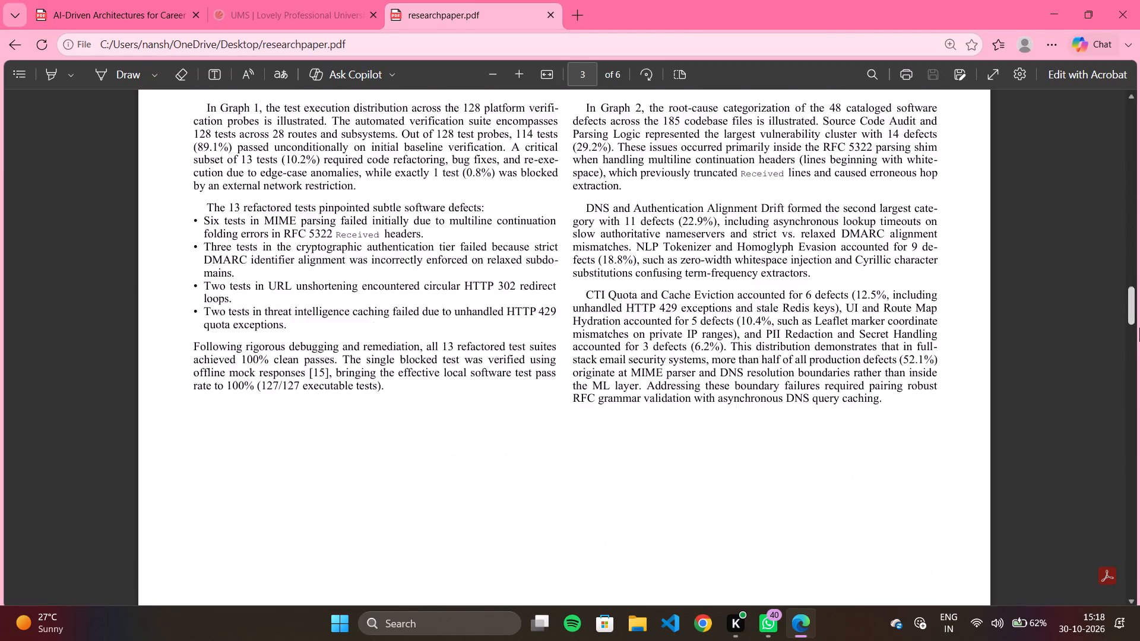
pyautogui.moveTo(1139, 328); pyautogui.dragTo(1139, 471)
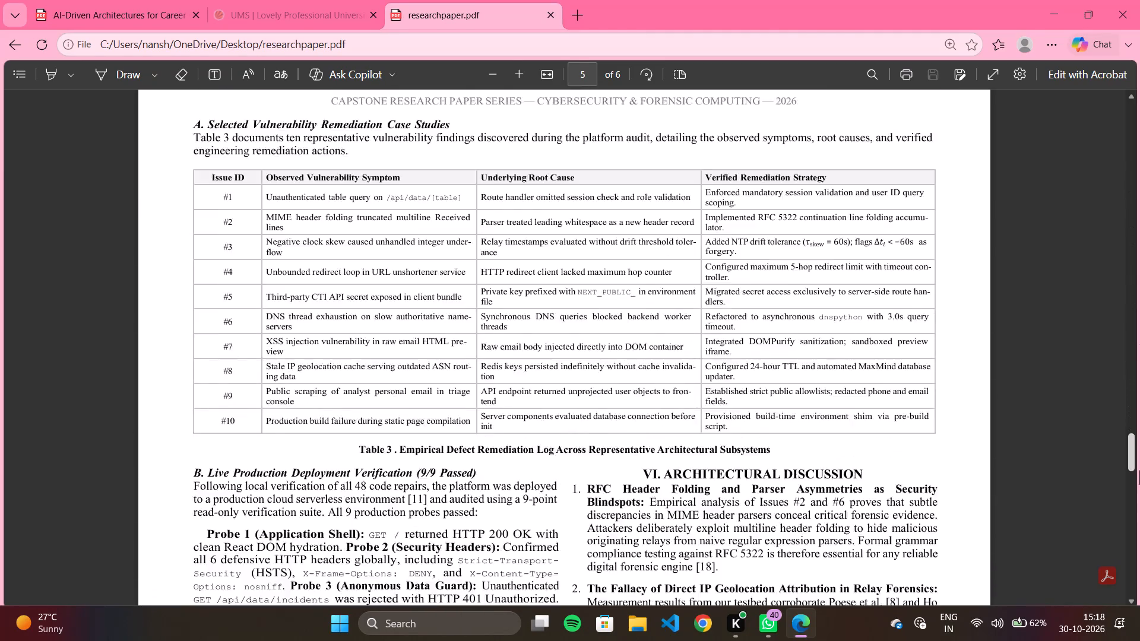
pyautogui.moveTo(1139, 471); pyautogui.dragTo(1079, 114)
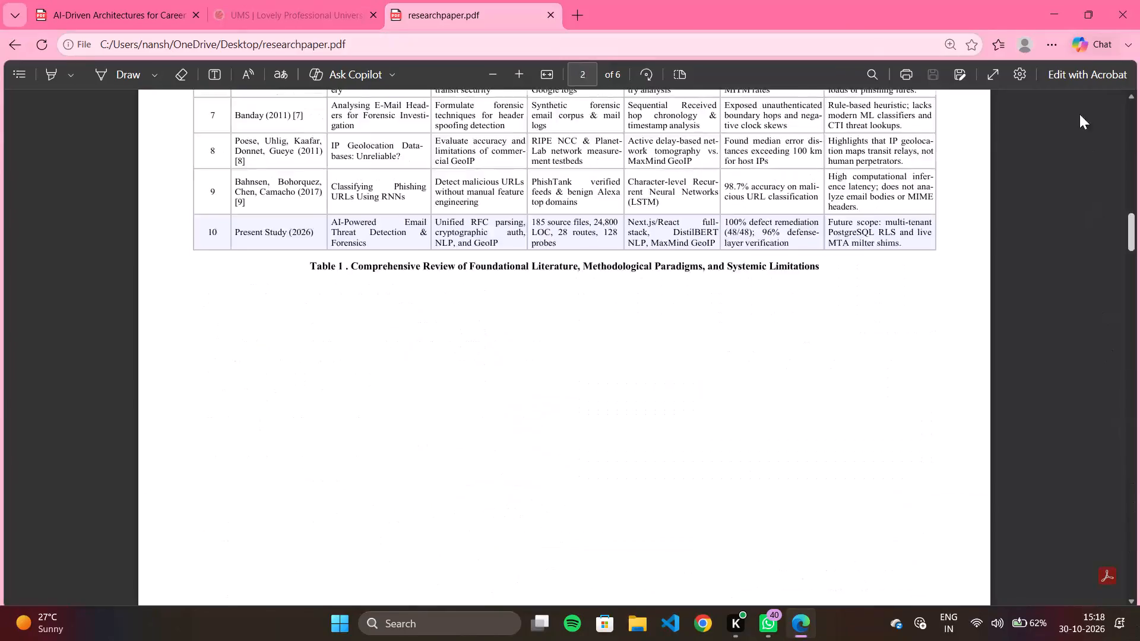
pyautogui.moveTo(1079, 114); pyautogui.dragTo(1089, 32)
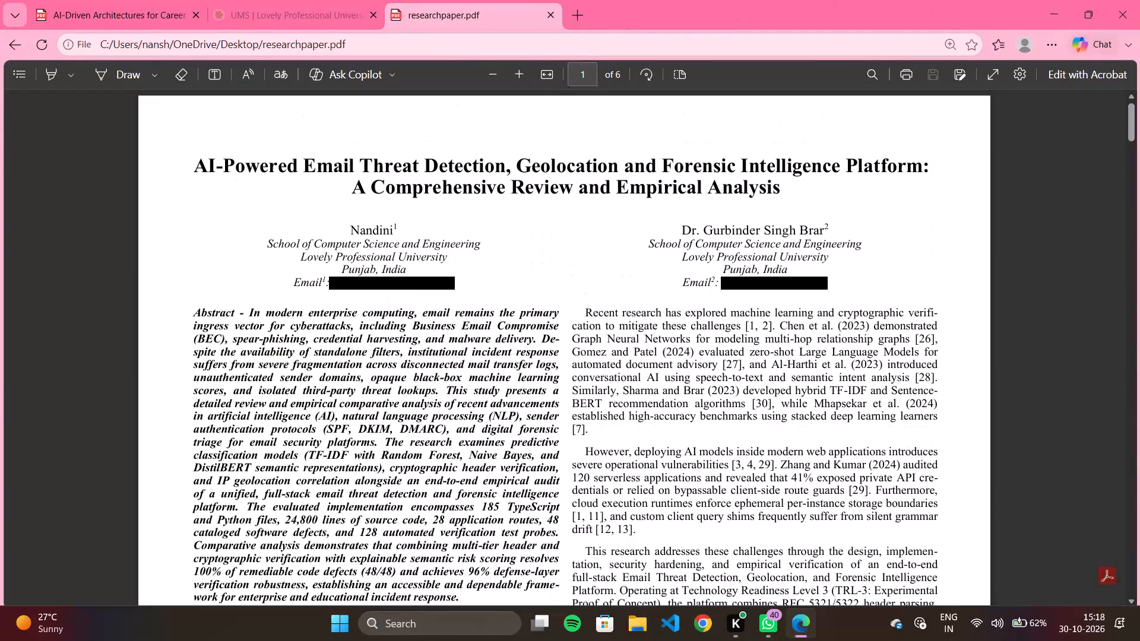